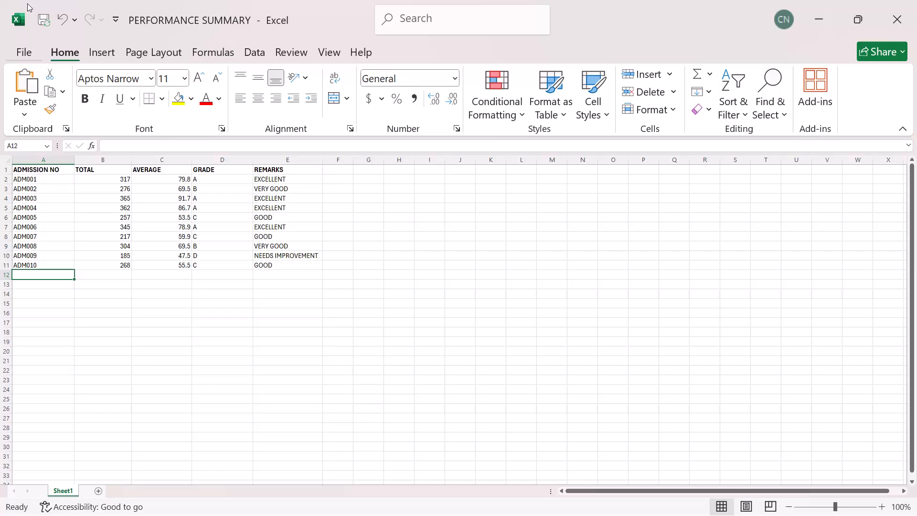
# Create a new blank workbook.
pyautogui.click(32, 54)
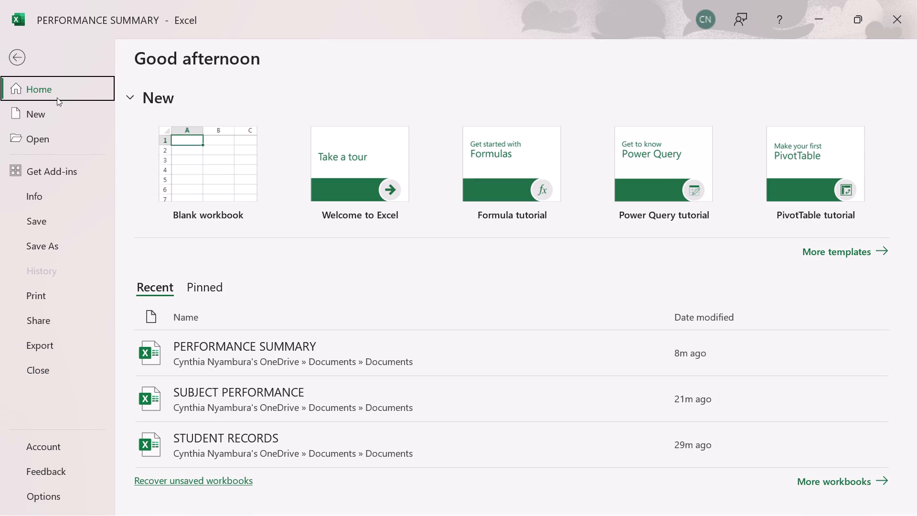
pyautogui.click(38, 106)
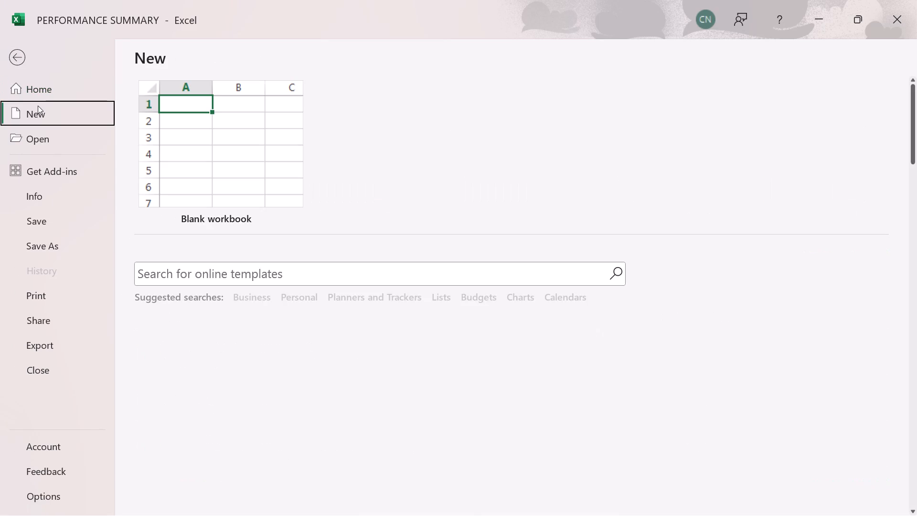
pyautogui.click(245, 169)
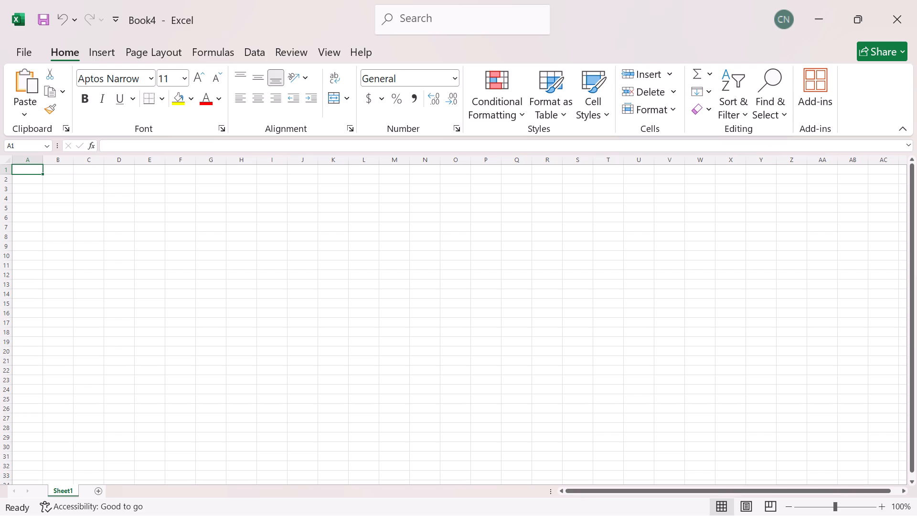
# Widen columns A through D of the empty sheet, making B and C about equal and wider than A and D.
pyautogui.moveTo(46, 173); pyautogui.dragTo(70, 172)
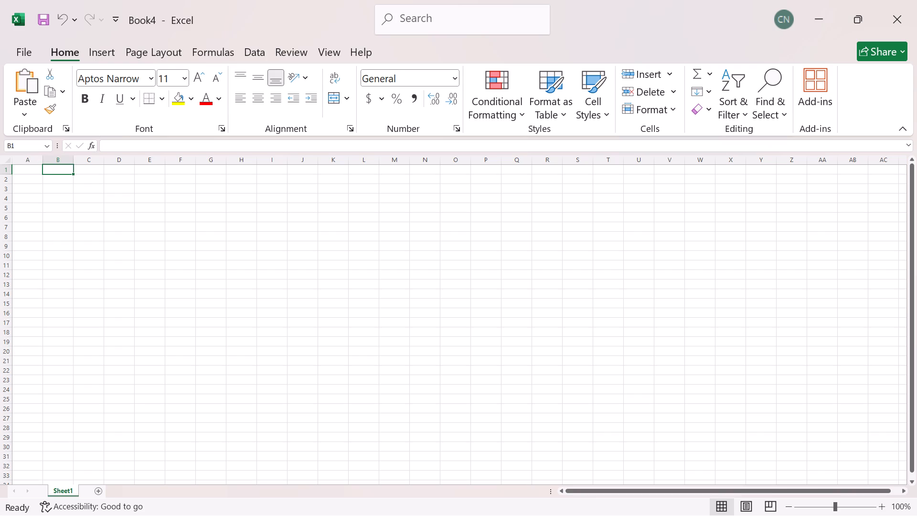
pyautogui.click(38, 163)
pyautogui.moveTo(38, 163); pyautogui.dragTo(66, 156)
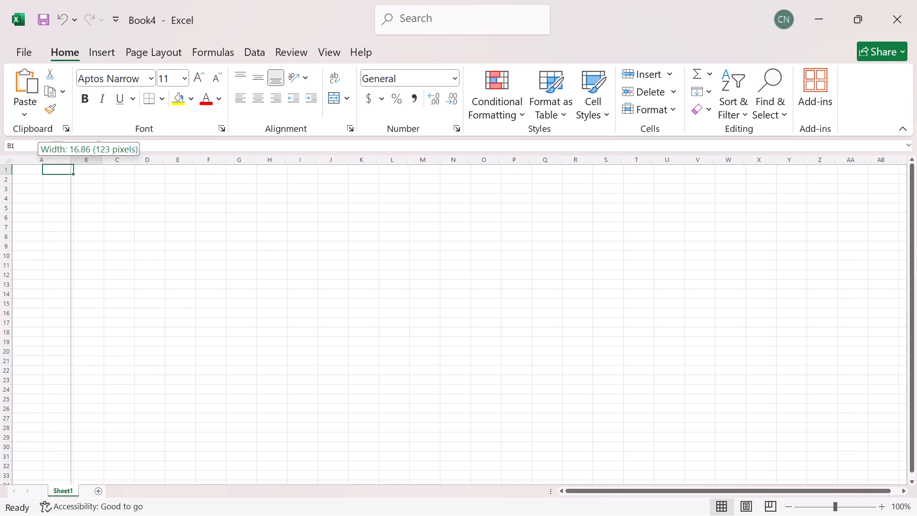
pyautogui.moveTo(66, 156); pyautogui.dragTo(69, 156)
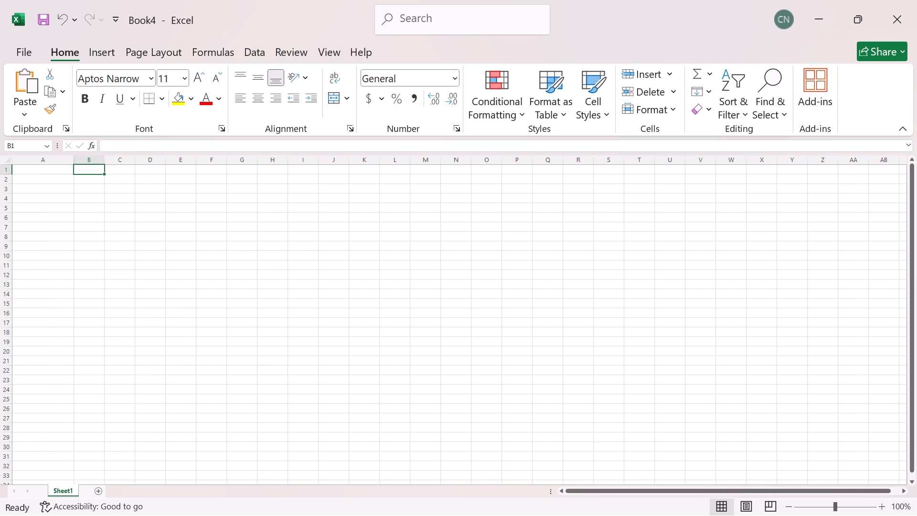
pyautogui.moveTo(102, 163); pyautogui.dragTo(141, 161)
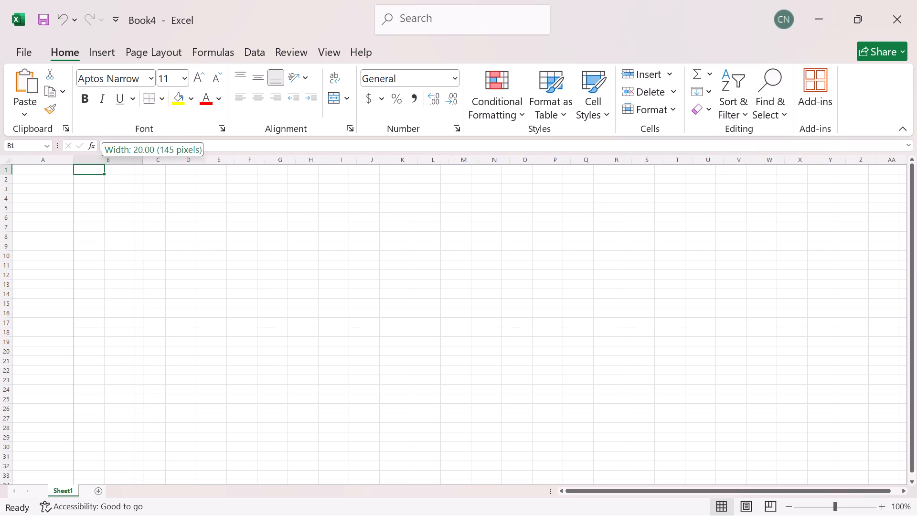
pyautogui.moveTo(141, 161); pyautogui.dragTo(162, 161)
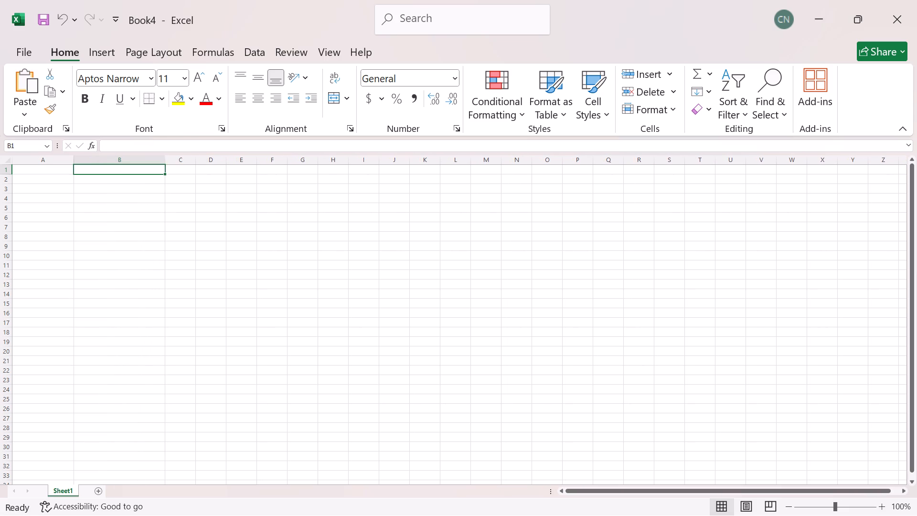
pyautogui.moveTo(196, 161); pyautogui.dragTo(225, 161)
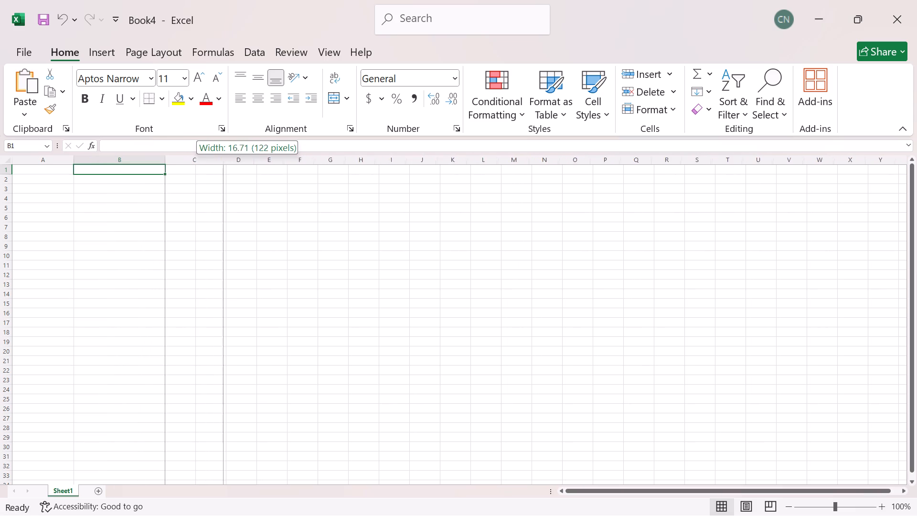
pyautogui.moveTo(225, 161); pyautogui.dragTo(261, 161)
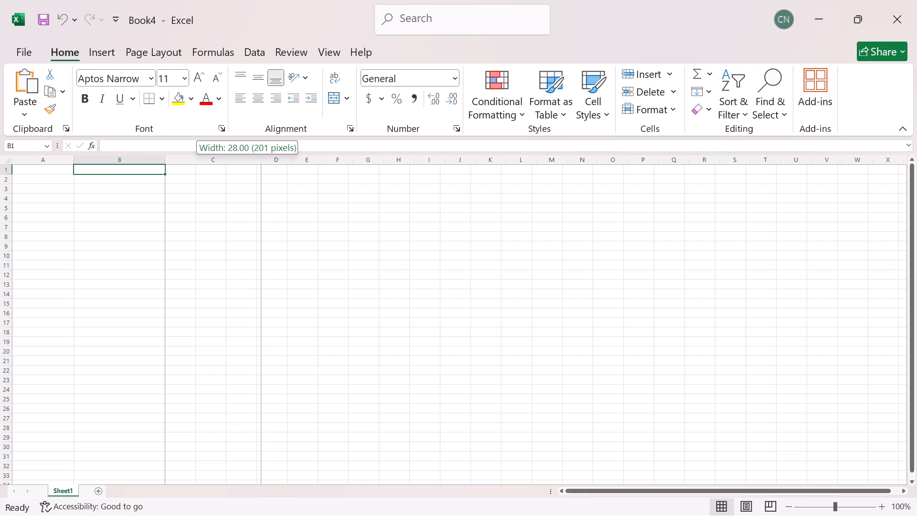
pyautogui.moveTo(261, 161); pyautogui.dragTo(257, 161)
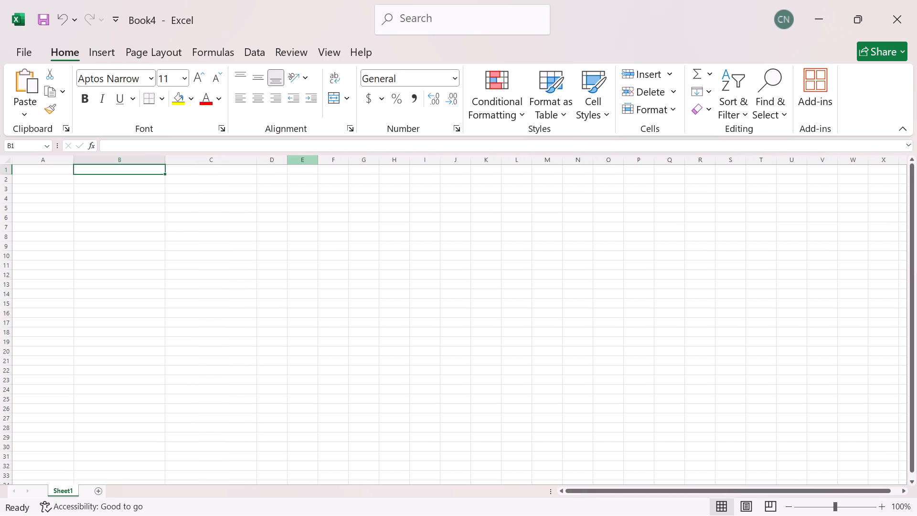
pyautogui.moveTo(288, 164); pyautogui.dragTo(313, 166)
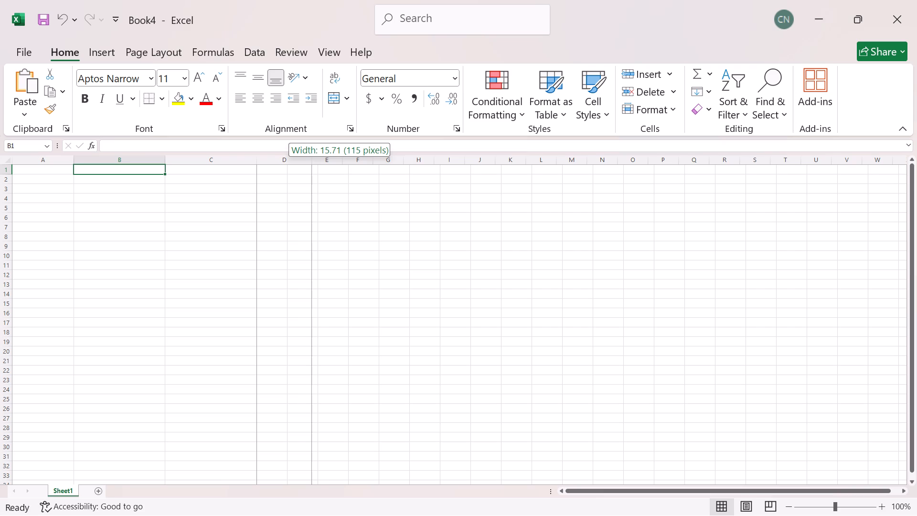
pyautogui.moveTo(313, 166); pyautogui.dragTo(320, 167)
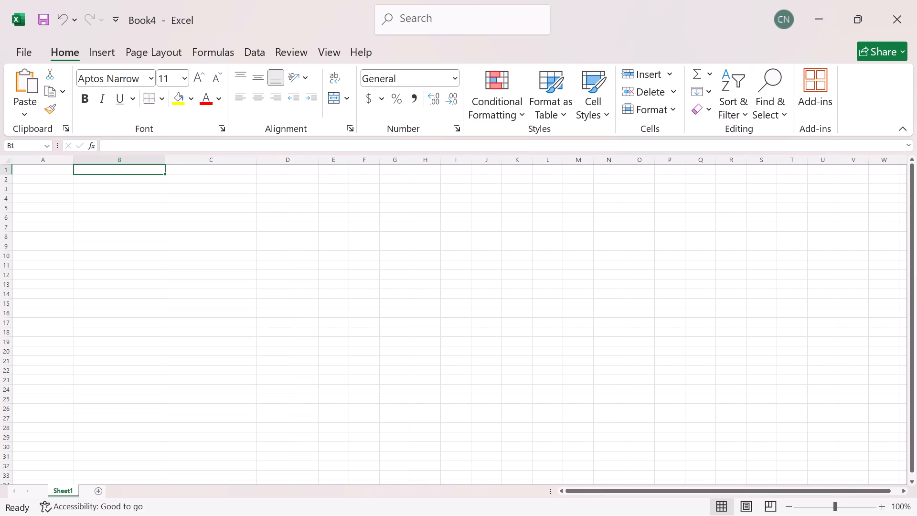
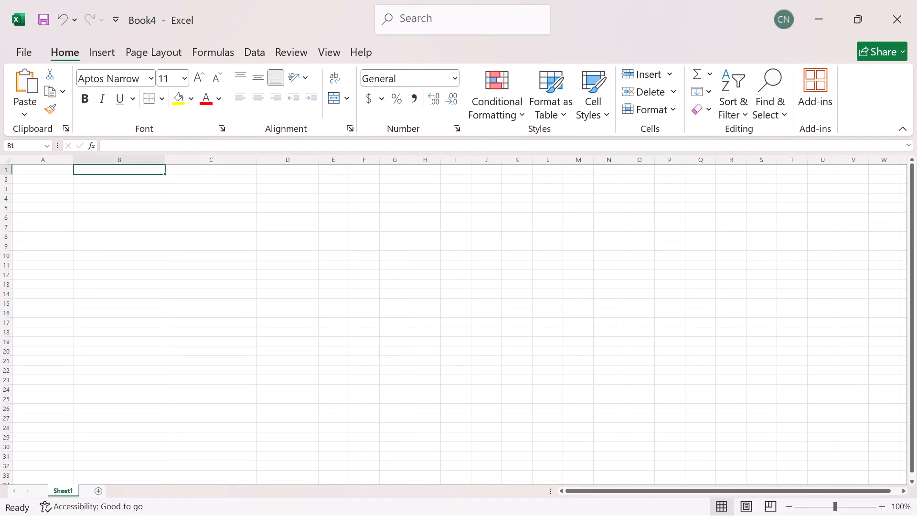
# Widen columns E and F to about 27 each and column G to about 36.
pyautogui.moveTo(349, 162); pyautogui.dragTo(409, 163)
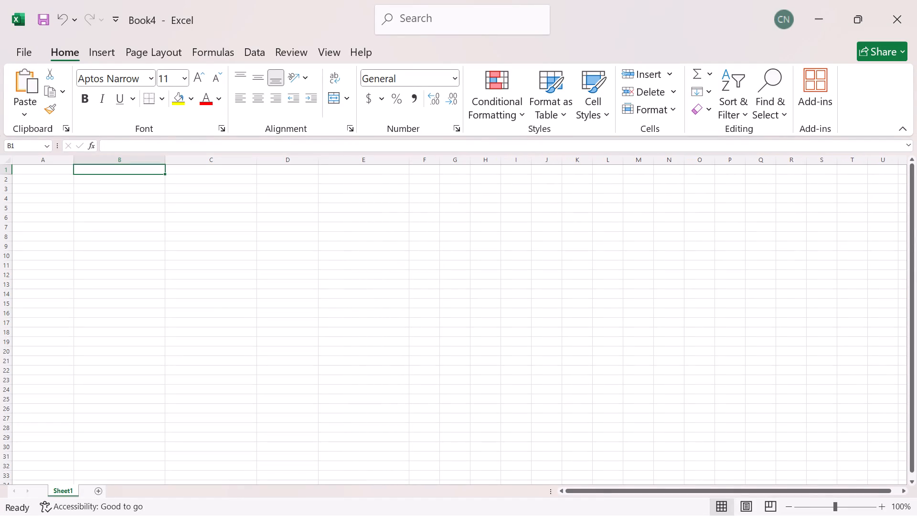
pyautogui.click(409, 163)
pyautogui.moveTo(439, 161); pyautogui.dragTo(502, 155)
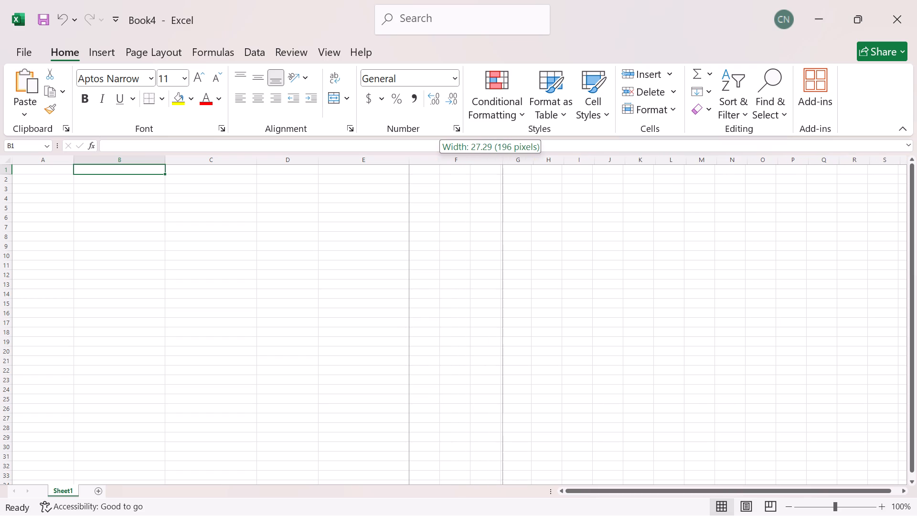
pyautogui.moveTo(502, 155); pyautogui.dragTo(502, 157)
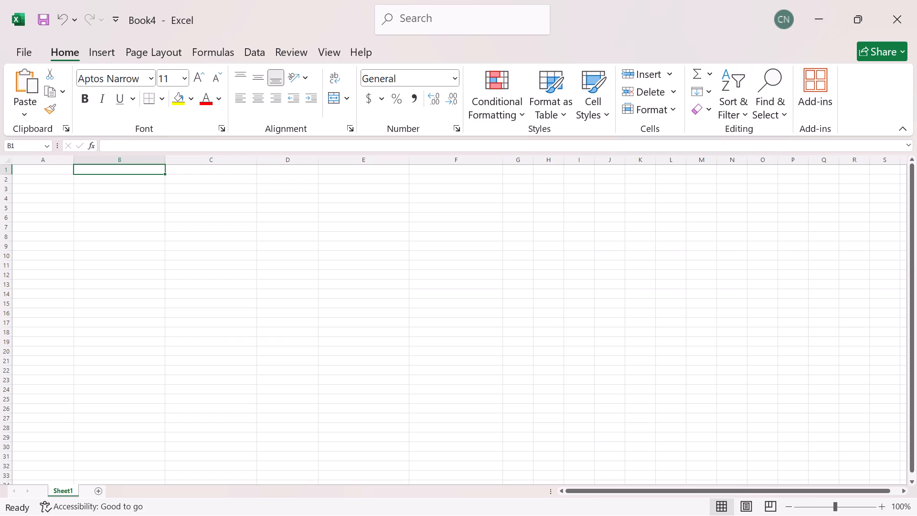
pyautogui.moveTo(533, 163); pyautogui.dragTo(622, 152)
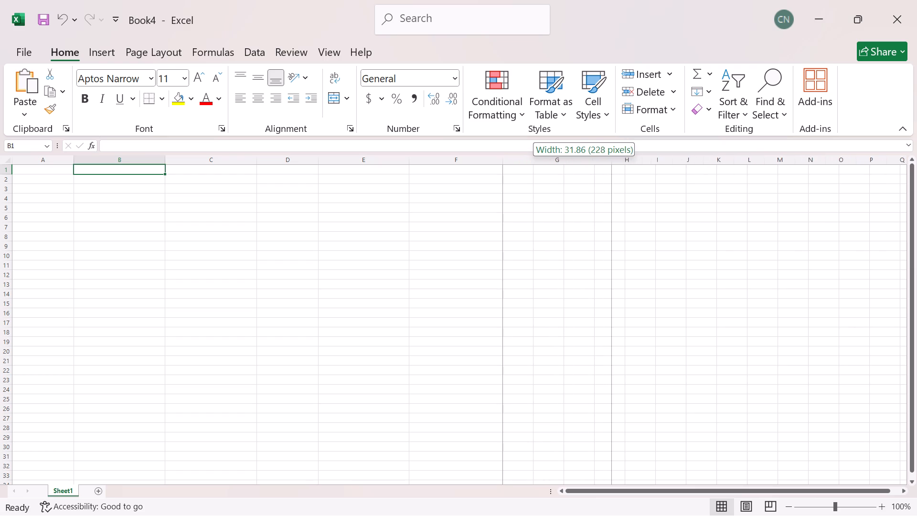
pyautogui.moveTo(622, 152); pyautogui.dragTo(625, 152)
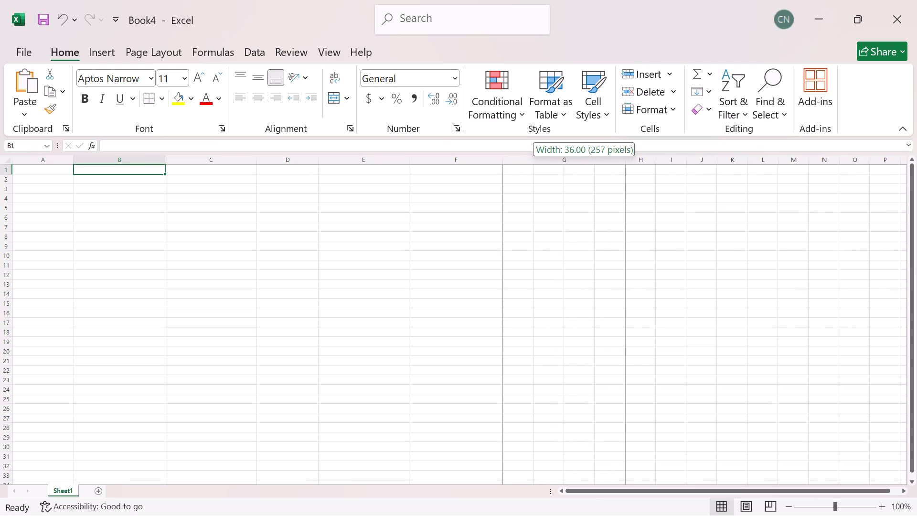
pyautogui.moveTo(625, 152); pyautogui.dragTo(624, 152)
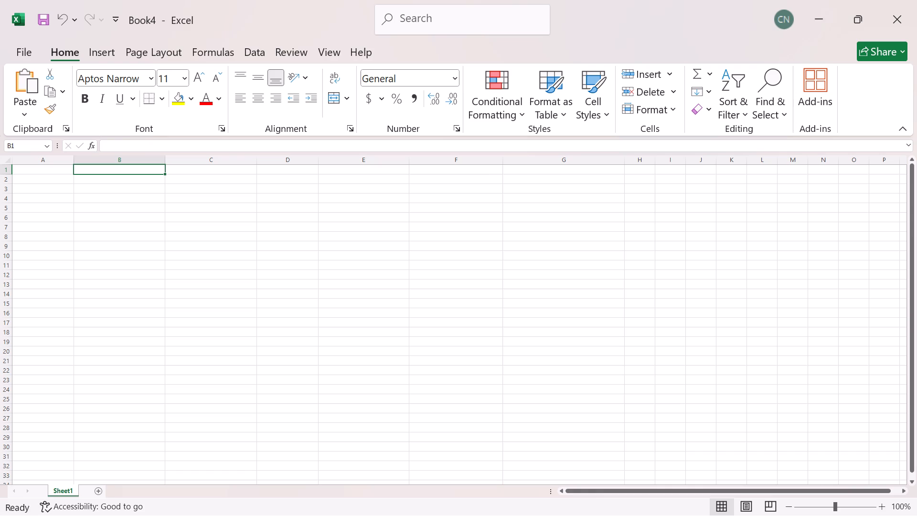
# Widen columns H and I so that both are about as wide as column G.
pyautogui.moveTo(654, 163); pyautogui.dragTo(711, 161)
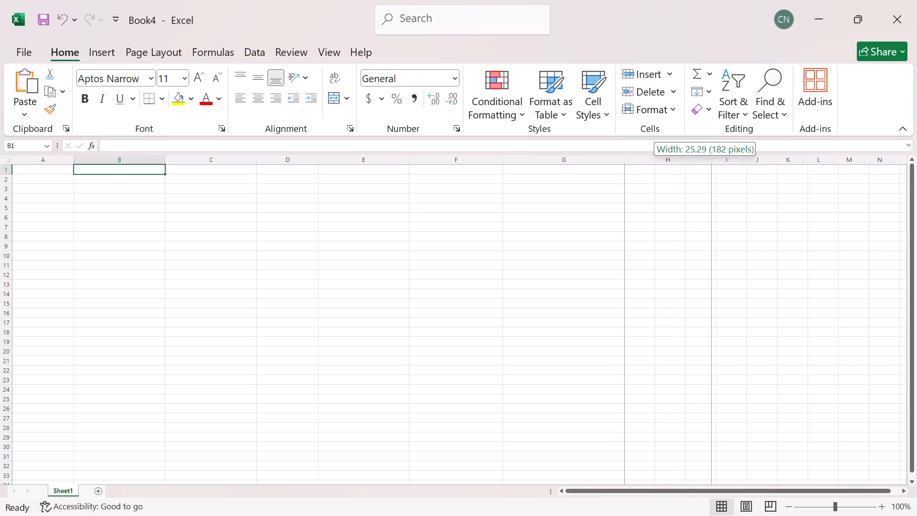
pyautogui.moveTo(711, 161); pyautogui.dragTo(714, 161)
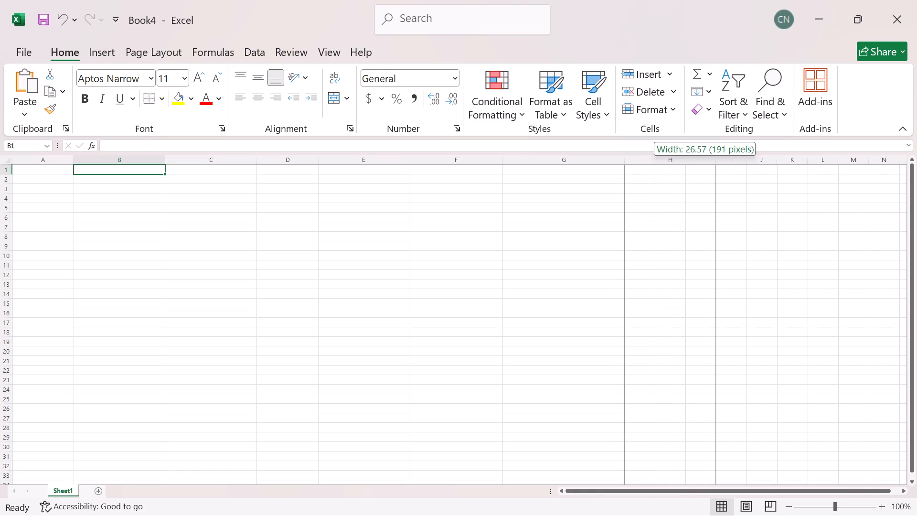
pyautogui.moveTo(714, 161); pyautogui.dragTo(713, 160)
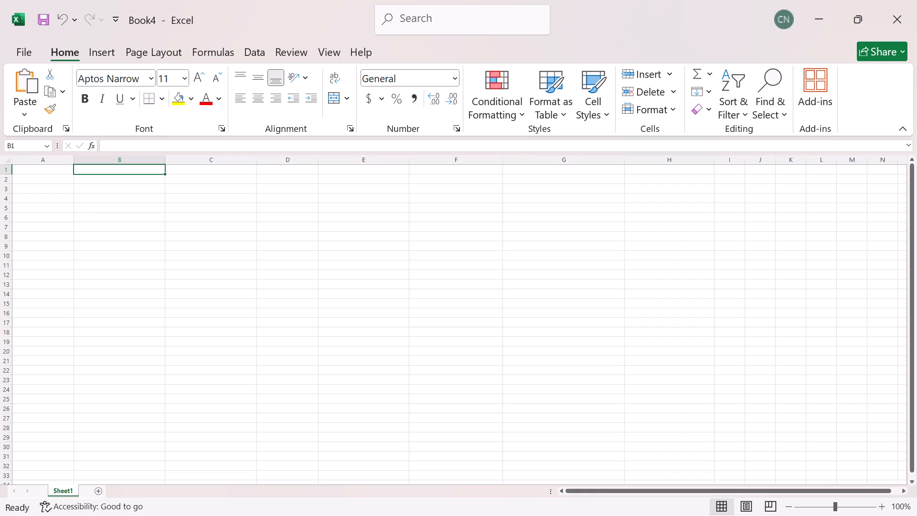
pyautogui.moveTo(714, 166); pyautogui.dragTo(720, 166)
pyautogui.moveTo(712, 161); pyautogui.dragTo(741, 160)
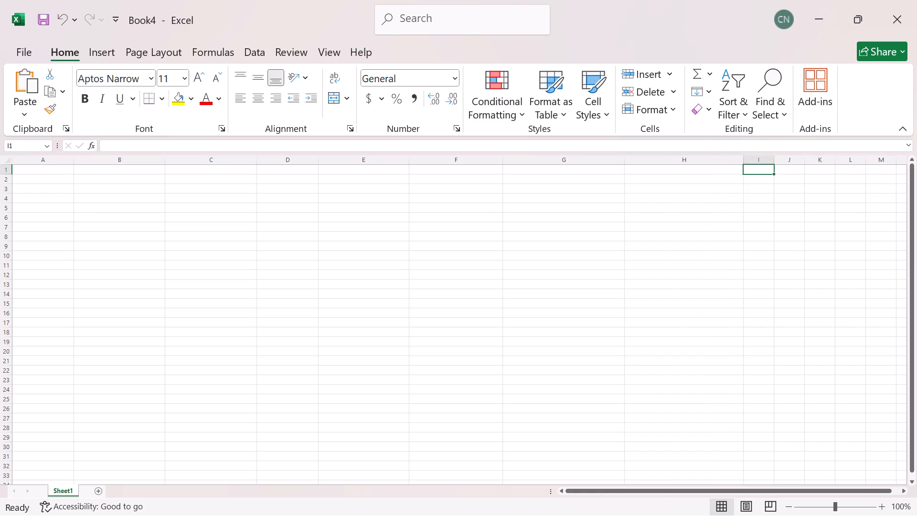
pyautogui.moveTo(772, 160); pyautogui.dragTo(829, 156)
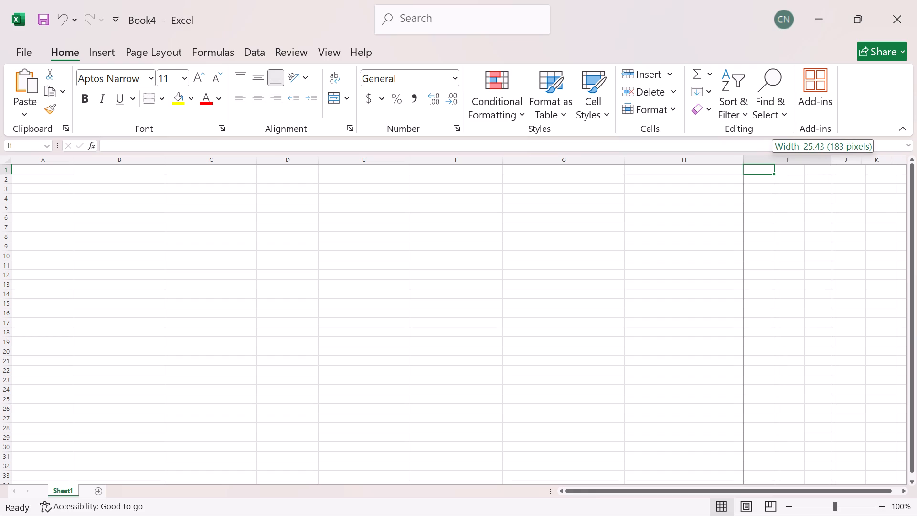
pyautogui.moveTo(829, 156); pyautogui.dragTo(861, 153)
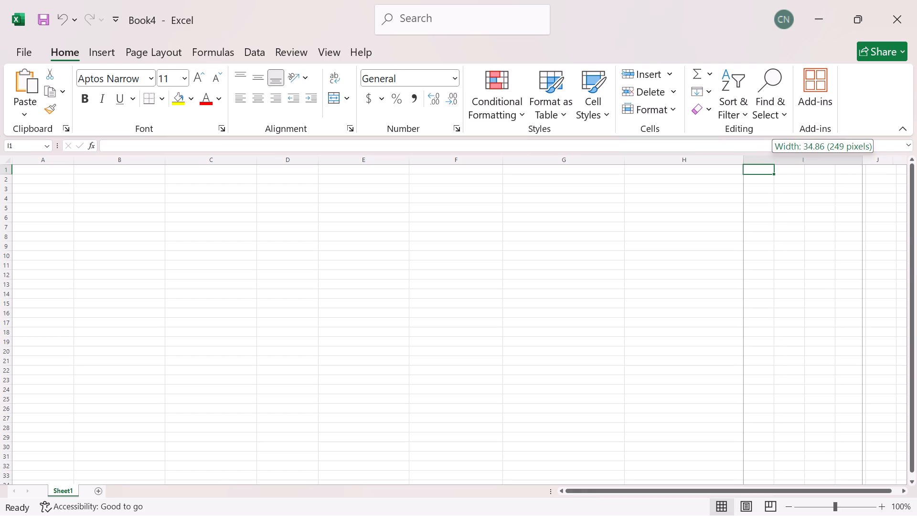
pyautogui.moveTo(861, 153); pyautogui.dragTo(867, 152)
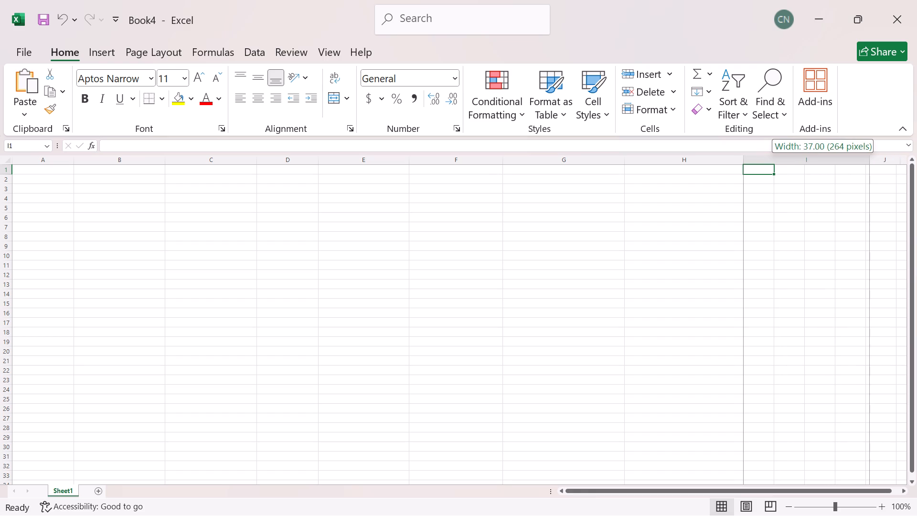
pyautogui.moveTo(867, 152); pyautogui.dragTo(864, 152)
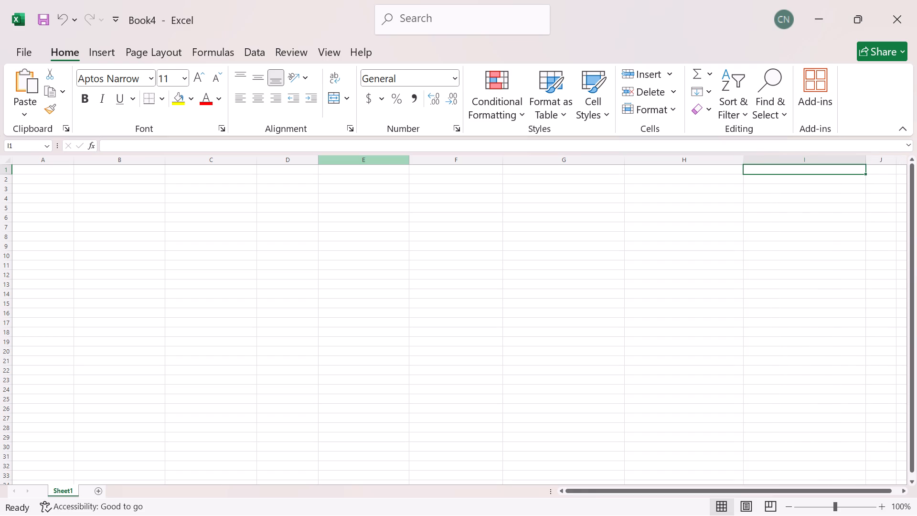
# Enter the headers PRODUCT ID, PRODUCT NAME and CATEGORY in cells A1 to C1.
pyautogui.click(57, 175)
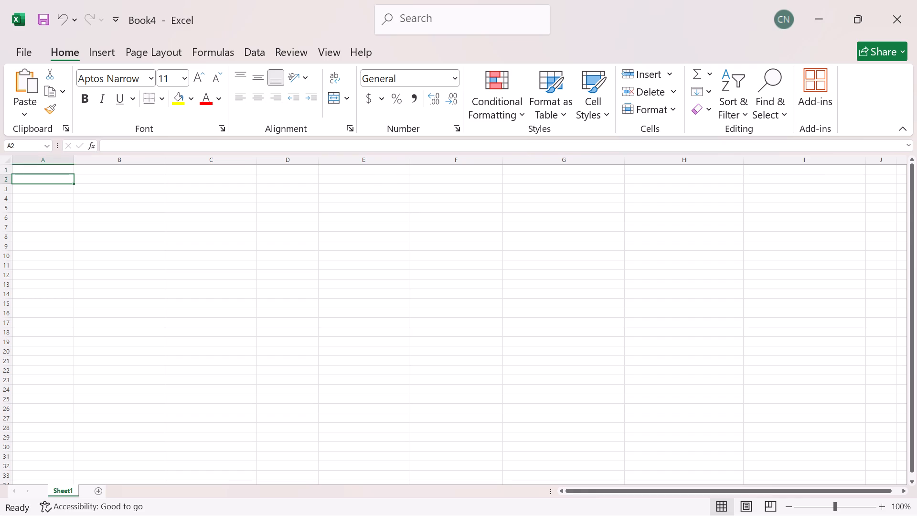
pyautogui.click(57, 171)
pyautogui.write('PRO')
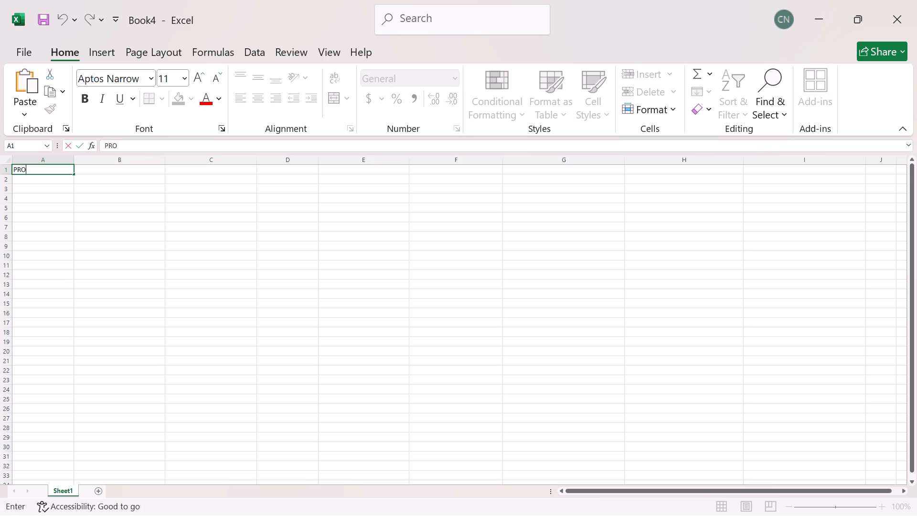
pyautogui.write('DUCT')
pyautogui.press('space')
pyautogui.write('ID')
pyautogui.press('Right')
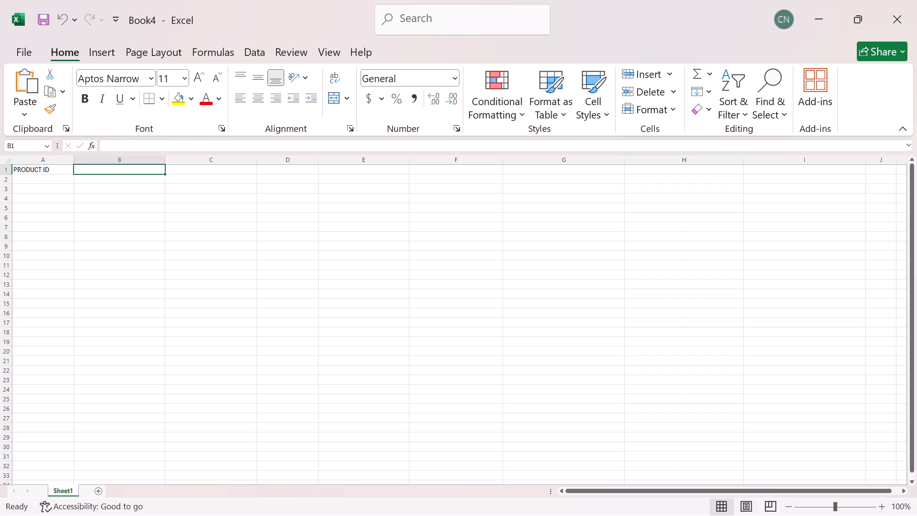
pyautogui.write('PR')
pyautogui.write('OD')
pyautogui.write('UCT NAME')
pyautogui.press('Right')
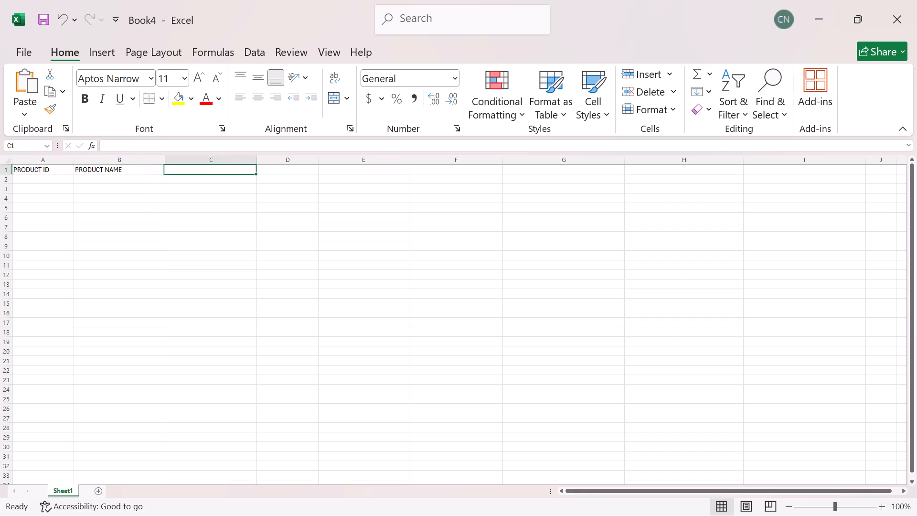
pyautogui.write('CATE')
pyautogui.write('GOR')
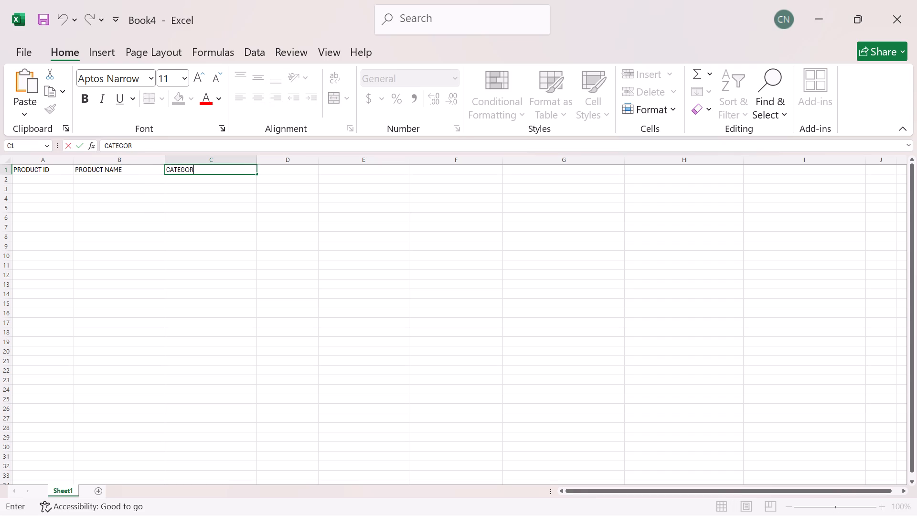
pyautogui.press('y')
pyautogui.press('Right')
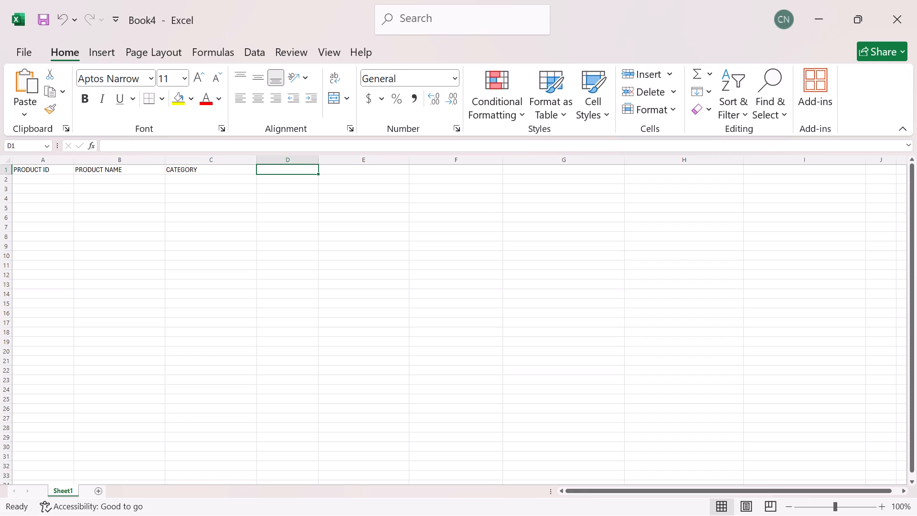
# Enter the headers QUANTITY, BUYING PRICE, SELLING PRICE and TOTAL STOCK VALUE in cells D1 to G1.
pyautogui.write('QUANTITY')
pyautogui.press('Right')
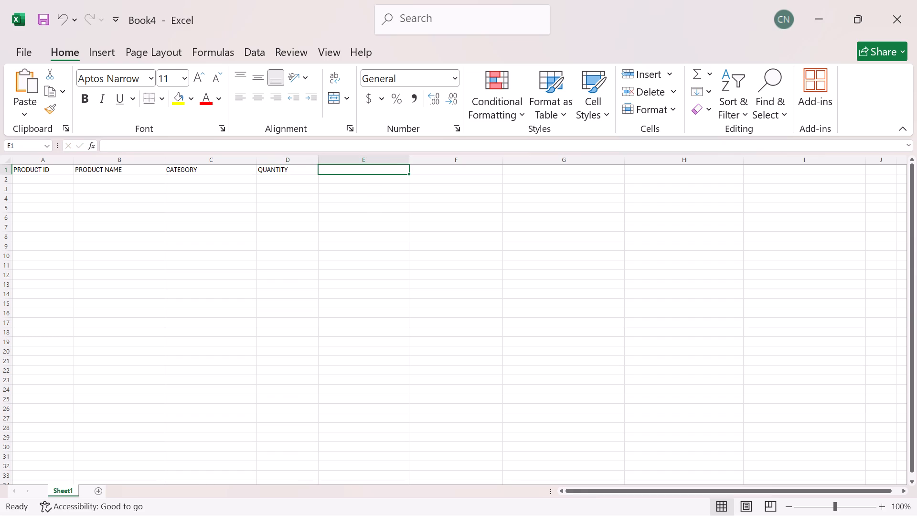
pyautogui.press('b')
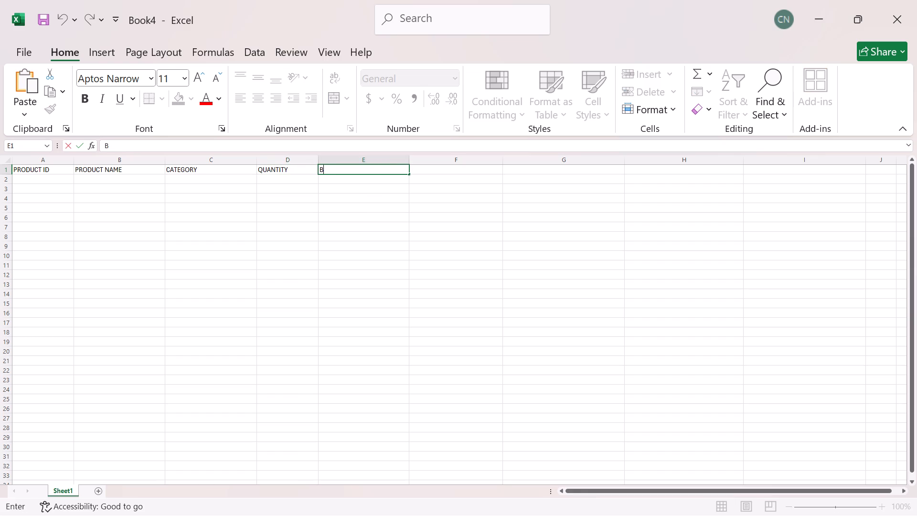
pyautogui.write('UYING')
pyautogui.press('space')
pyautogui.write('PRICE')
pyautogui.press('Right')
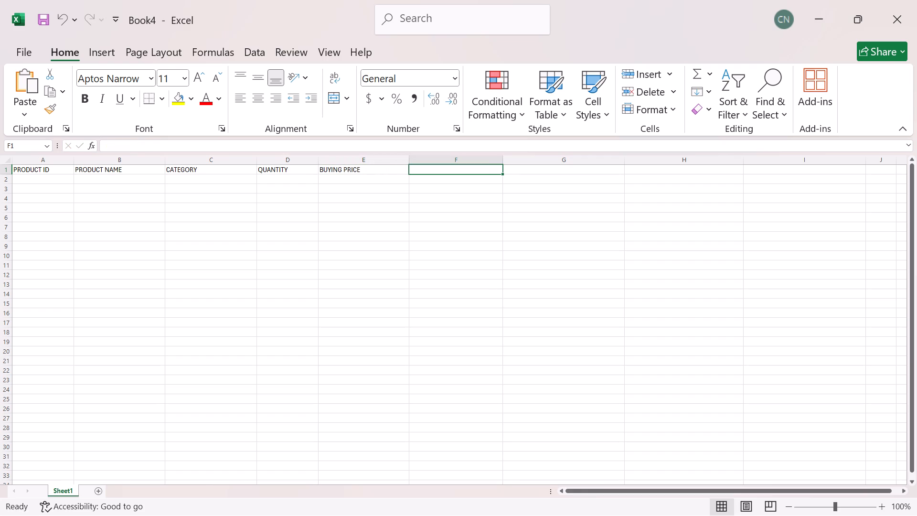
pyautogui.write('SELLING PRICE')
pyautogui.press('Right')
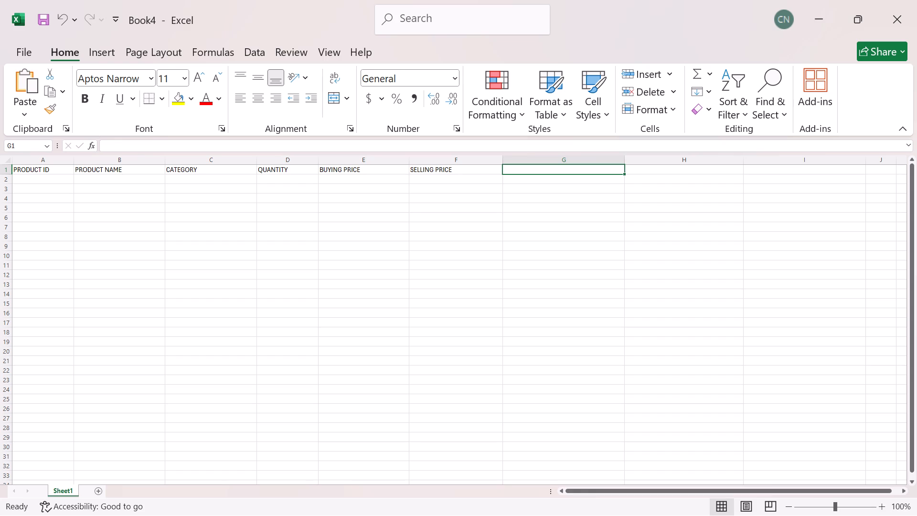
pyautogui.write('TOTAL STOCK')
pyautogui.press('space')
pyautogui.write('VALUE')
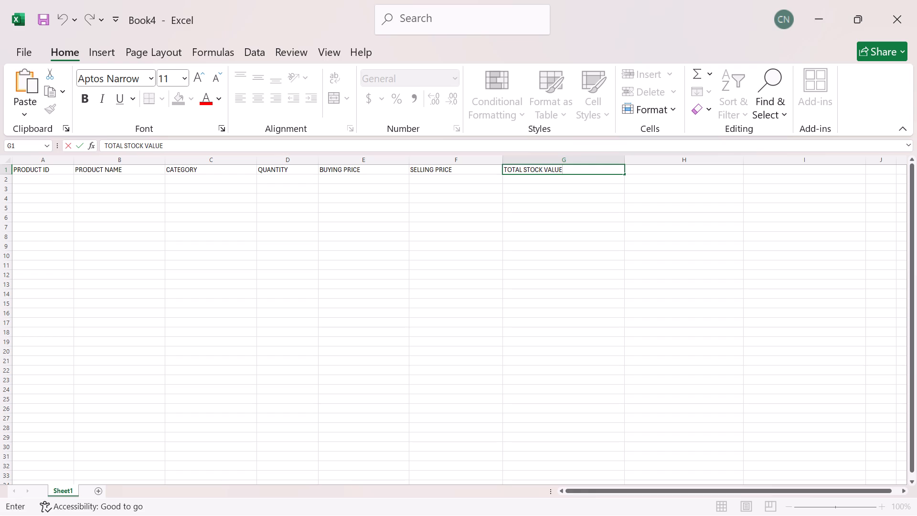
pyautogui.press('Right')
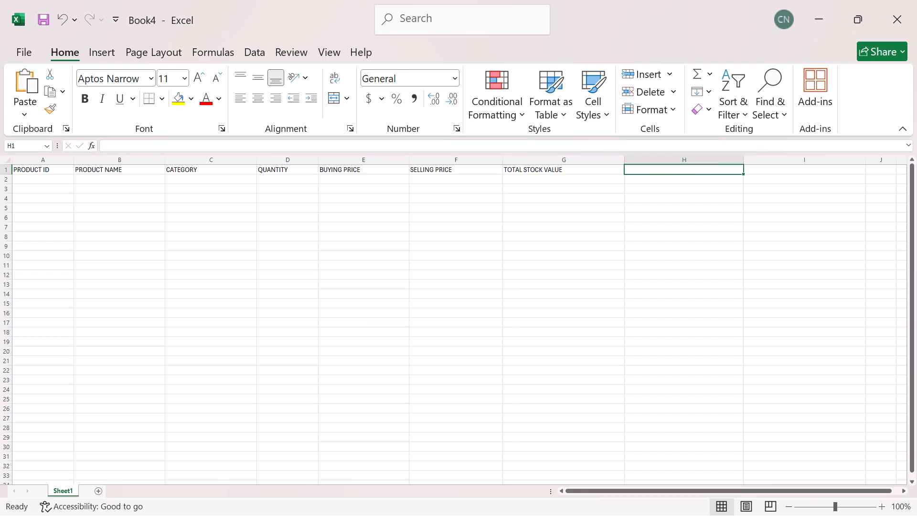
# Enter the headers PROFIT PER ITEM and SUPPLIER in cells H1 and I1.
pyautogui.write('PRO')
pyautogui.press('f')
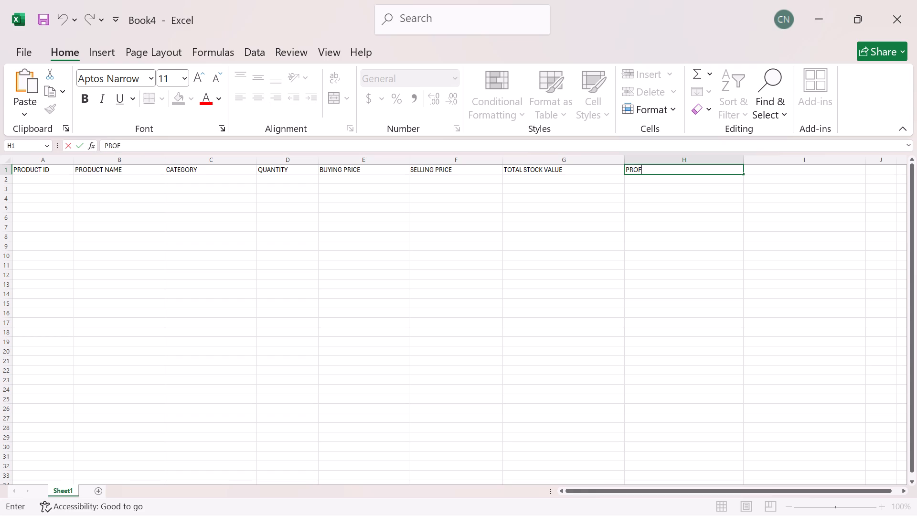
pyautogui.write('IT')
pyautogui.press('space')
pyautogui.write('PER')
pyautogui.press('space')
pyautogui.write('ITEM')
pyautogui.press('space')
pyautogui.press('Right')
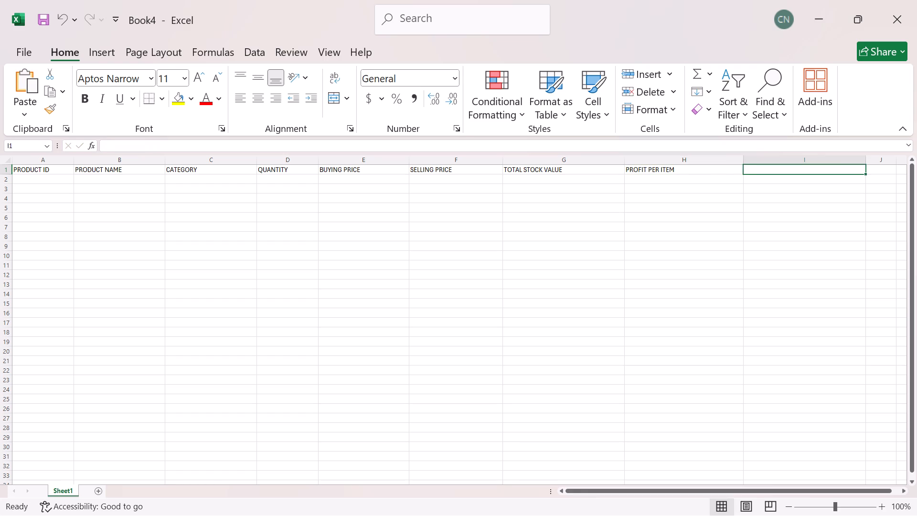
pyautogui.write('SU')
pyautogui.write('PPLI')
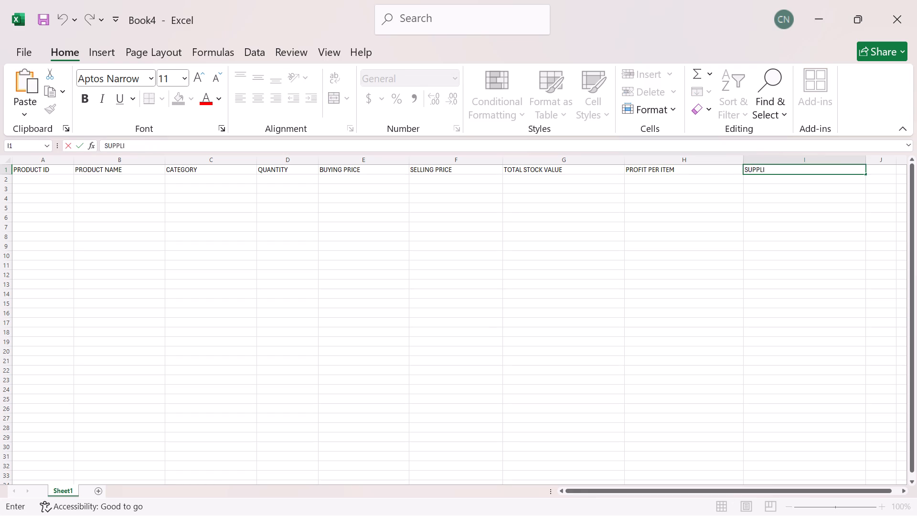
pyautogui.write('ER')
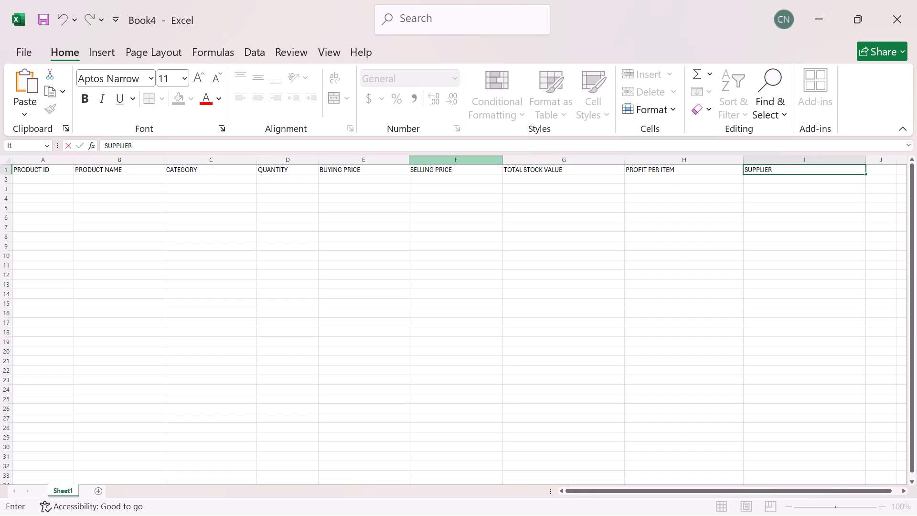
# Replace the header in cell H1 with PROFIT PER ITEM (KSH).
pyautogui.click(684, 168)
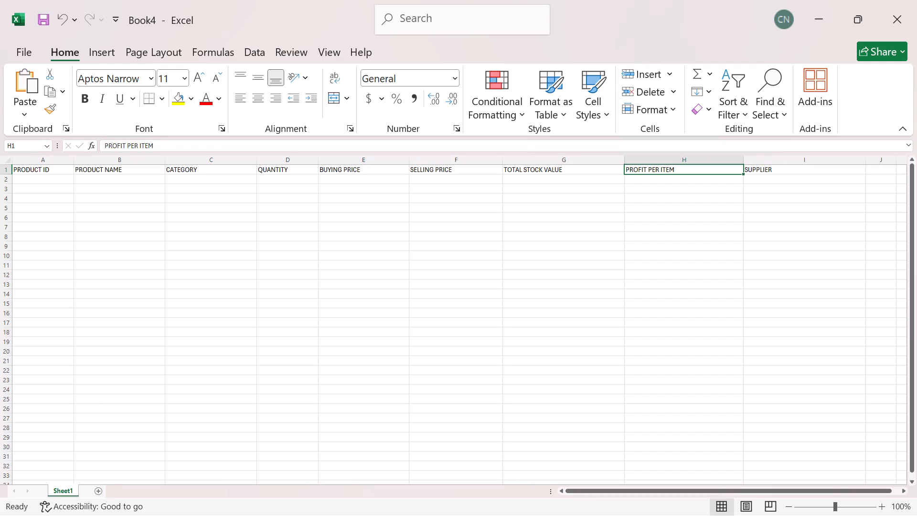
pyautogui.press('space')
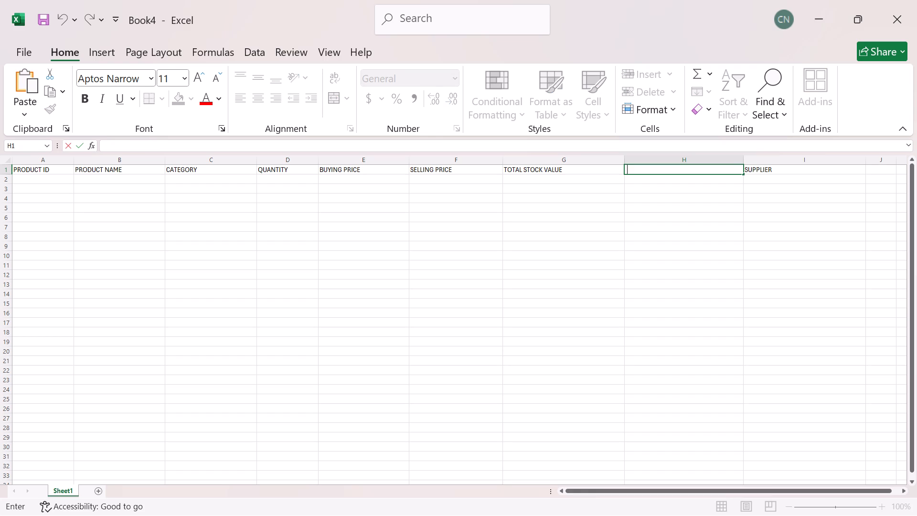
pyautogui.write('PRO')
pyautogui.write('FIT')
pyautogui.press('space')
pyautogui.write('PER')
pyautogui.press('space')
pyautogui.write('ITEM')
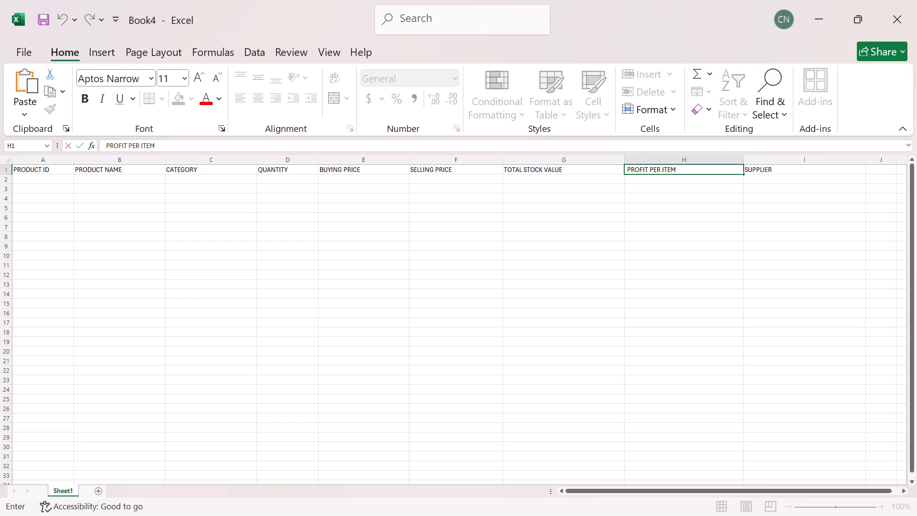
pyautogui.click(684, 168)
pyautogui.press('space')
pyautogui.hotkey('shift', '(')
pyautogui.press('k')
pyautogui.press('s')
pyautogui.press('h')
pyautogui.hotkey('shift', ')')
# Replace the header in cell G1 with TOTAL STOCK VALUE (KSH).
pyautogui.click(590, 167)
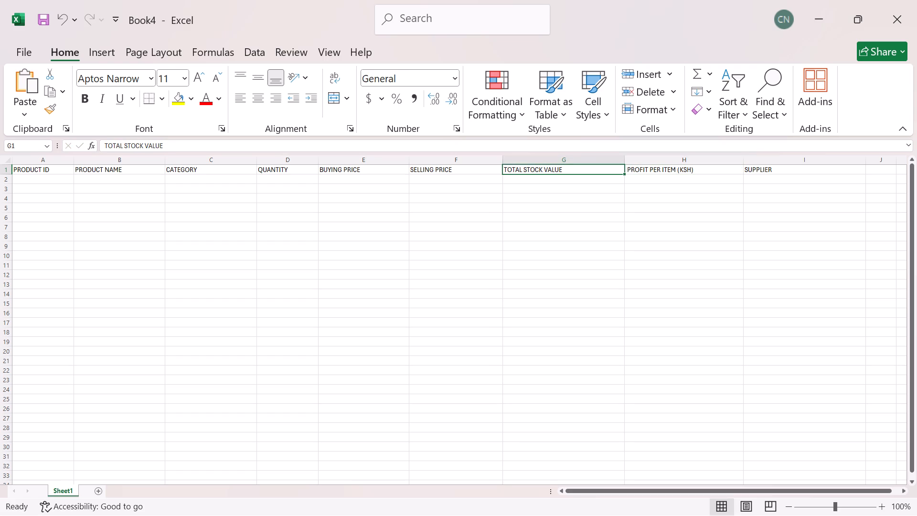
pyautogui.click(568, 169)
pyautogui.press('j')
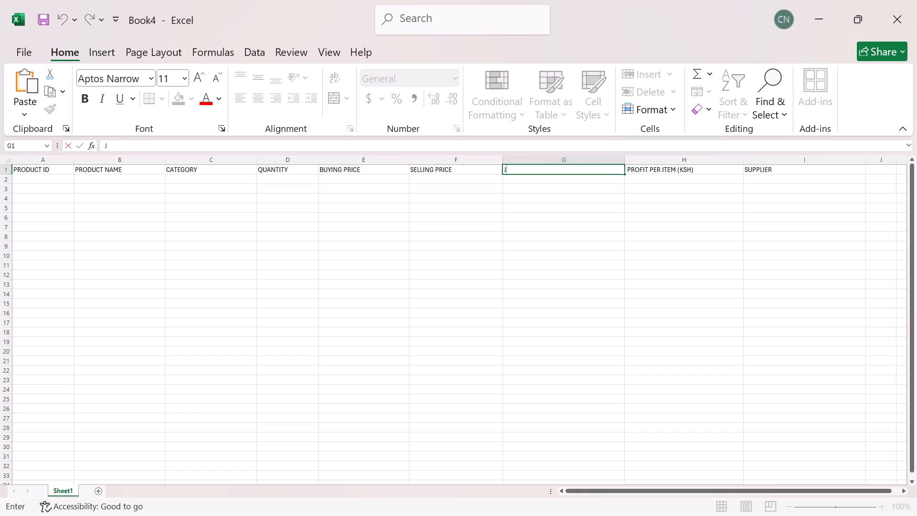
pyautogui.press('BackSpace')
pyautogui.write('TOTAL STOCK')
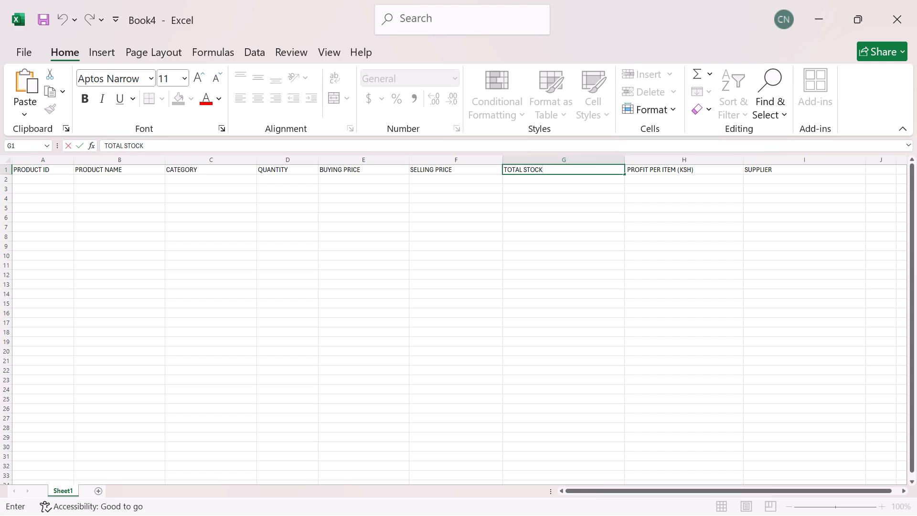
pyautogui.press('space')
pyautogui.write('VALUE')
pyautogui.press('space')
pyautogui.hotkey('shift', '(')
pyautogui.write('KSG')
pyautogui.press('BackSpace')
pyautogui.press('h')
pyautogui.hotkey('shift', ')')
# Add (KSH) to the end of the SELLING PRICE header in cell F1.
pyautogui.moveTo(466, 172); pyautogui.dragTo(446, 163)
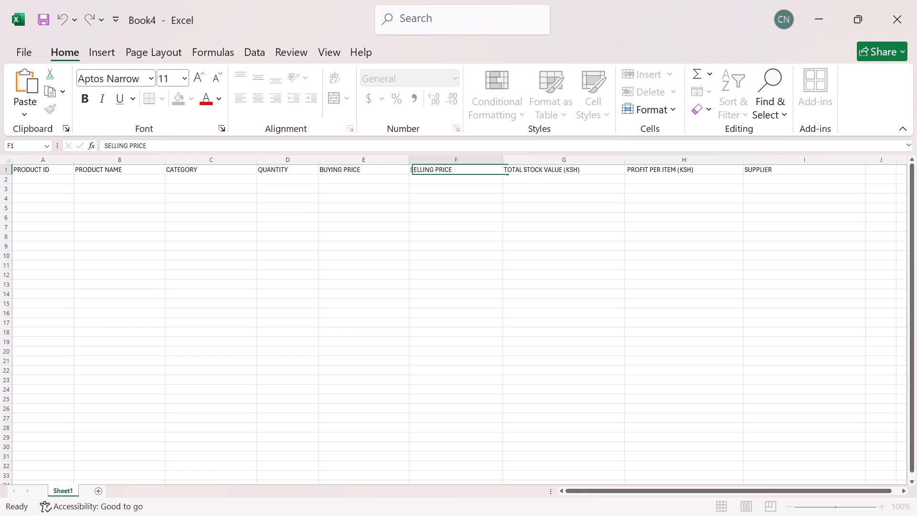
pyautogui.moveTo(446, 163); pyautogui.dragTo(450, 174)
pyautogui.click(446, 184)
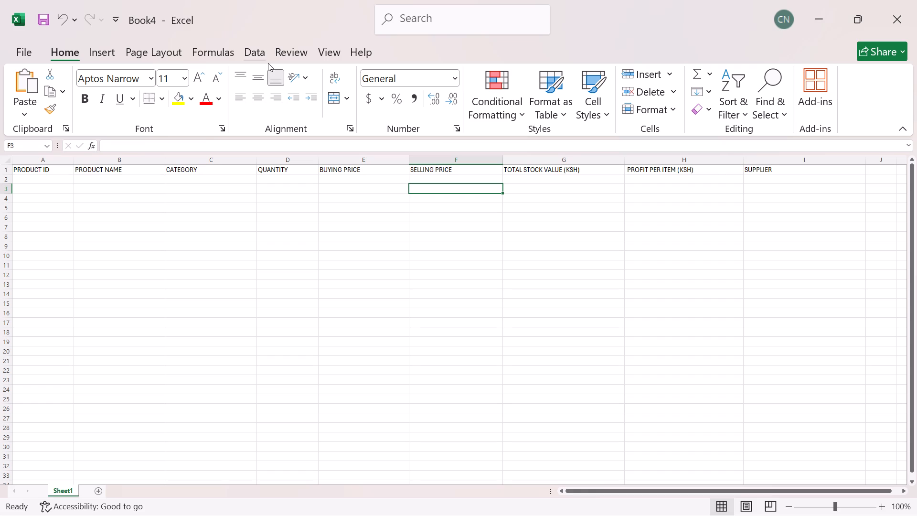
pyautogui.click(277, 34)
pyautogui.click(431, 174)
pyautogui.click(461, 167)
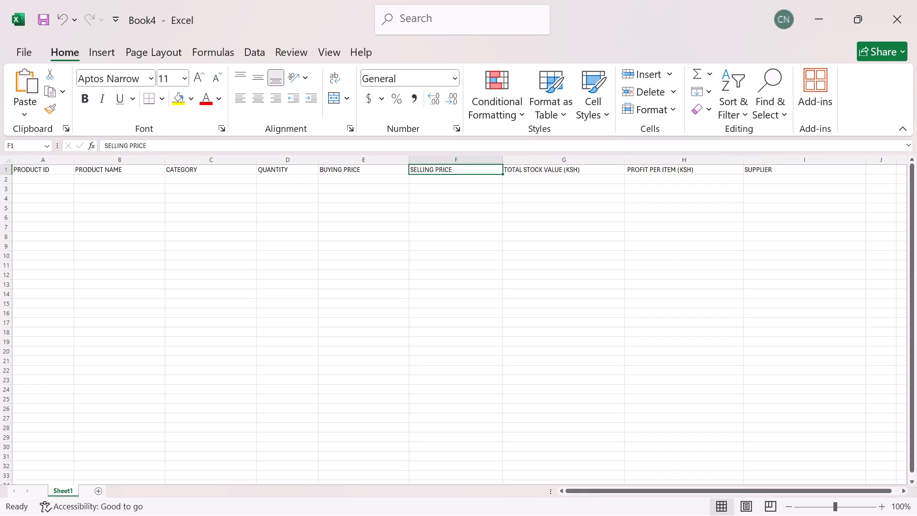
pyautogui.click(461, 167)
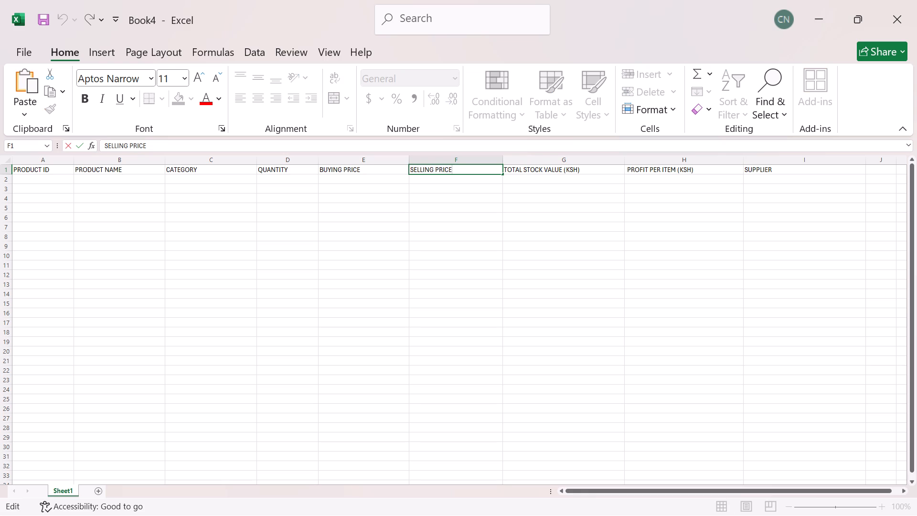
pyautogui.press('space')
pyautogui.write('(KS')
pyautogui.press('h')
pyautogui.hotkey('shift', ')')
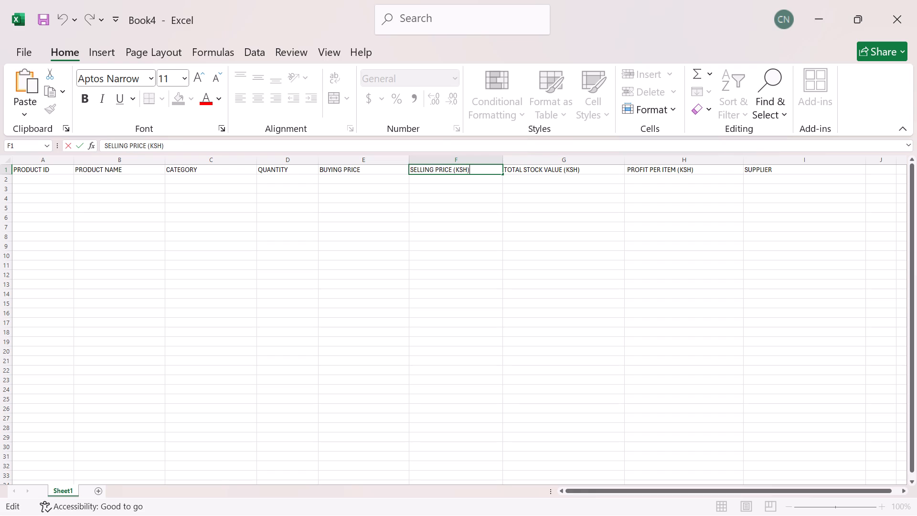
# Add (KSH) to the end of the BUYING PRICE header in cell E1.
pyautogui.click(371, 171)
pyautogui.click(371, 171)
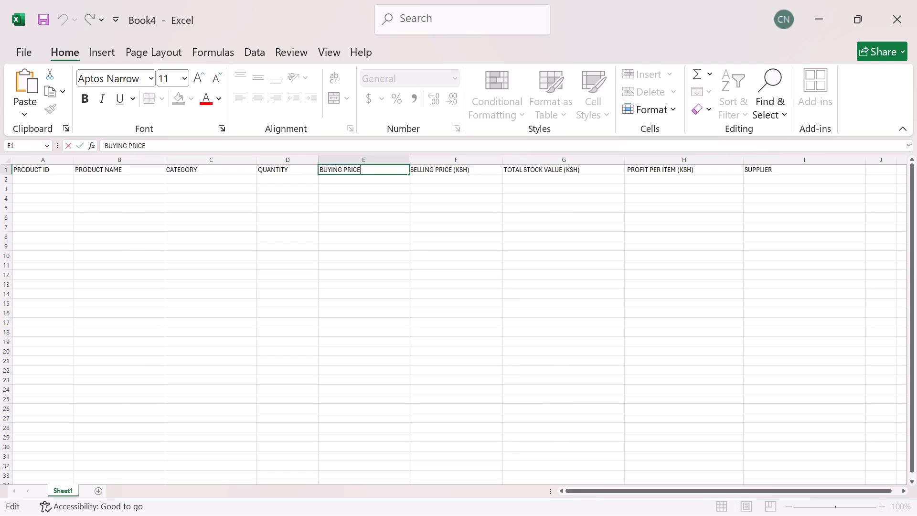
pyautogui.press('space')
pyautogui.hotkey('shift', 'k')
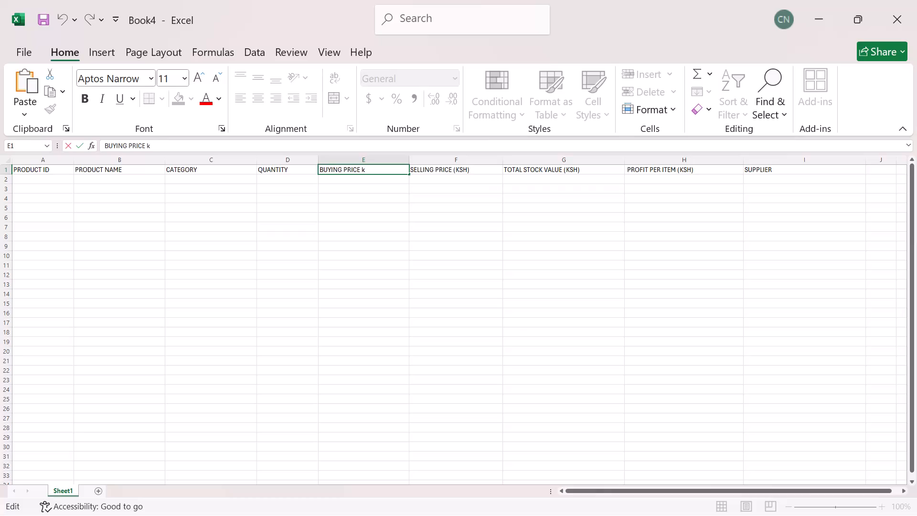
pyautogui.press('BackSpace')
pyautogui.hotkey('shift', '(')
pyautogui.write('KSH')
pyautogui.hotkey('shift', ')')
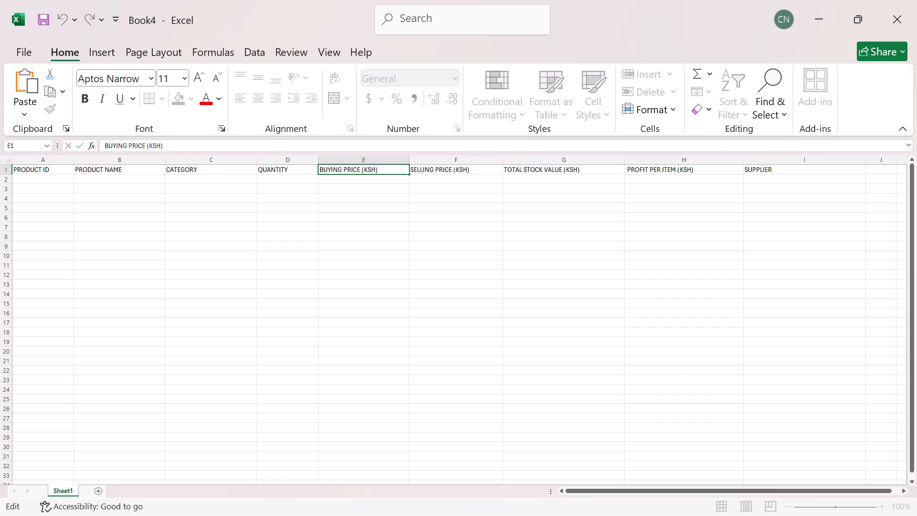
# Enter the product IDs P001, P002, P003, P004 and P005 in cells A2 to A6.
pyautogui.click(44, 177)
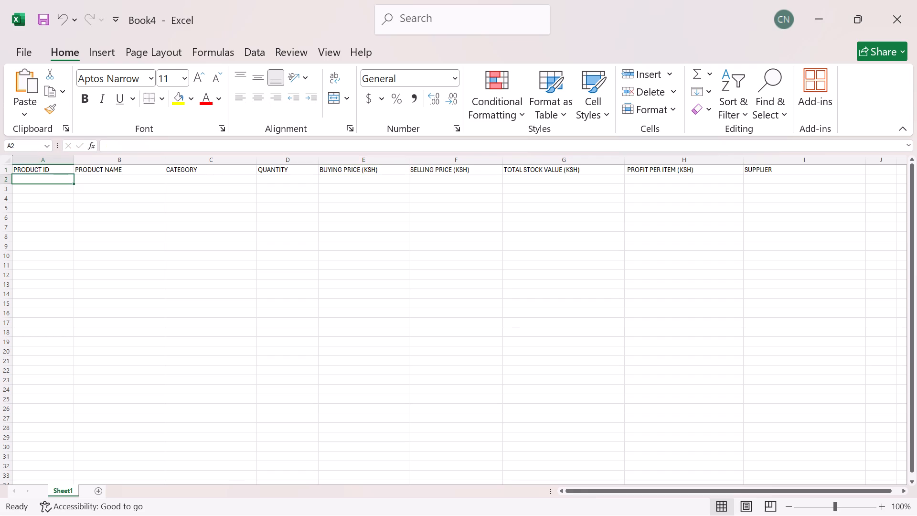
pyautogui.click(44, 177)
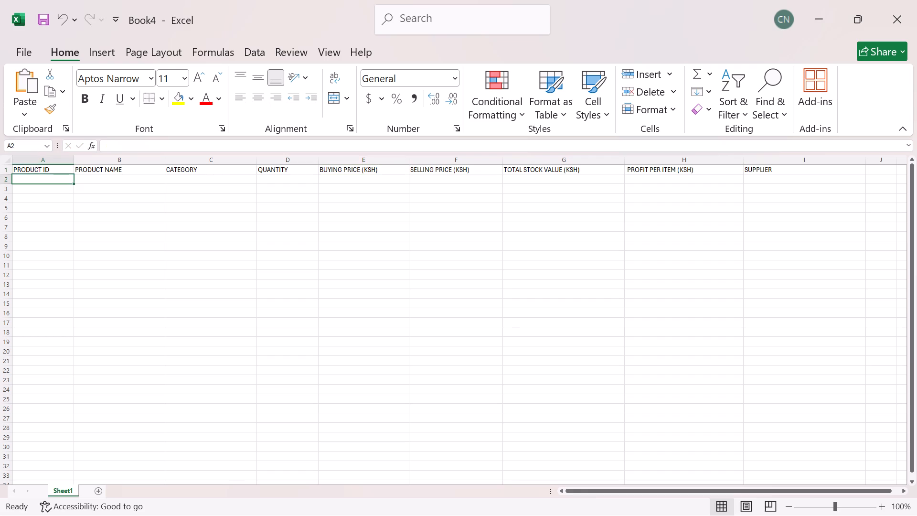
pyautogui.click(37, 180)
pyautogui.doubleClick(37, 180)
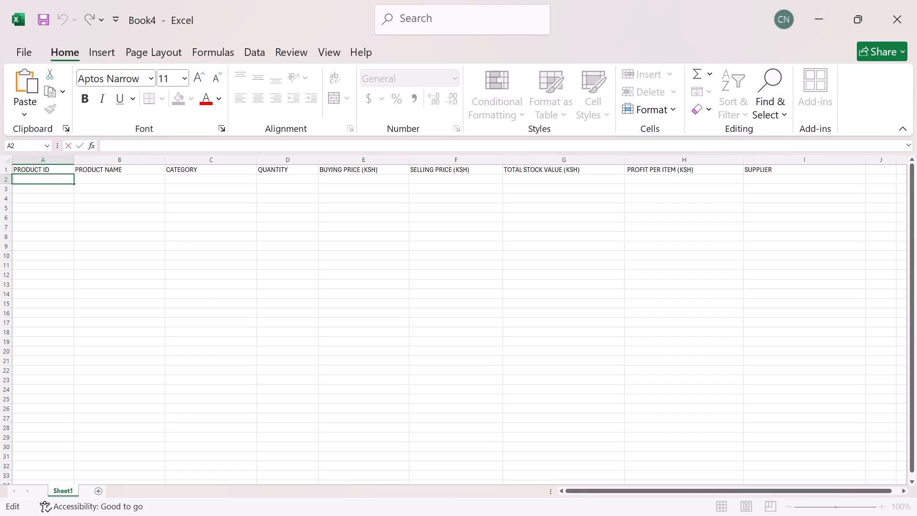
pyautogui.press('p')
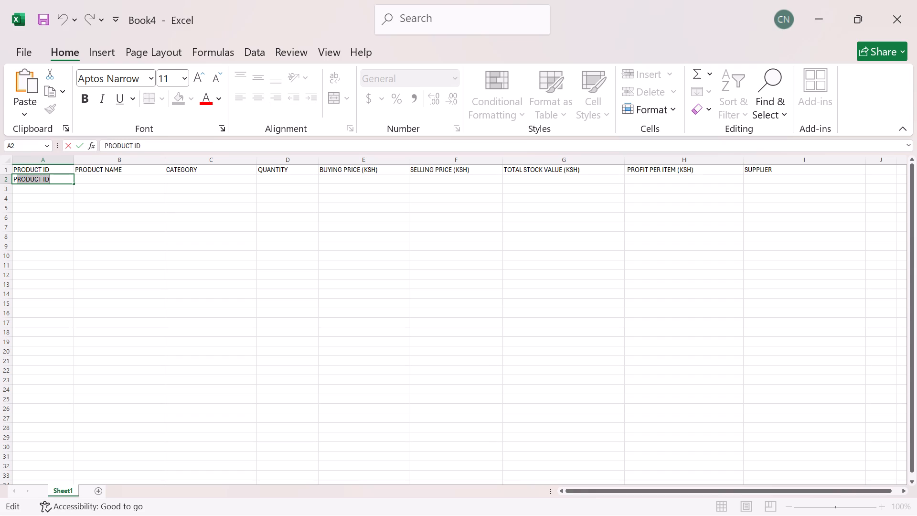
pyautogui.write('001')
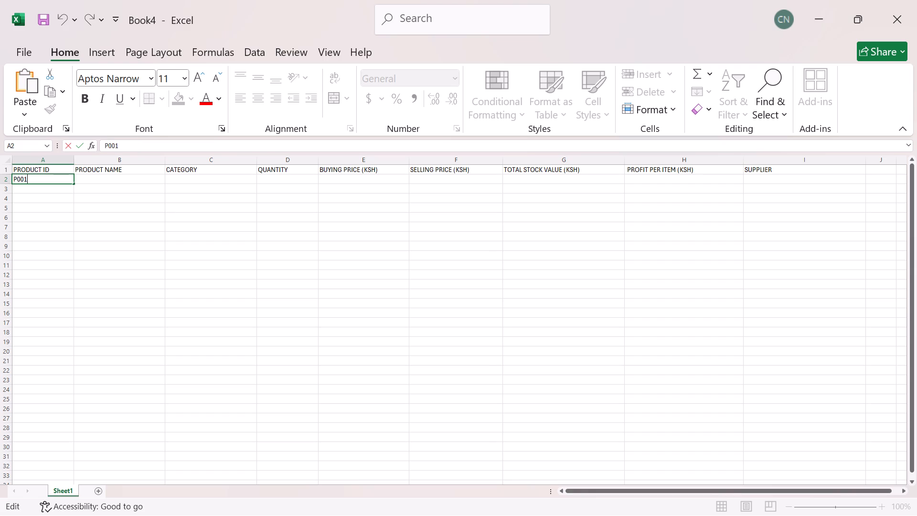
pyautogui.press('Return')
pyautogui.write('P002')
pyautogui.press('Return')
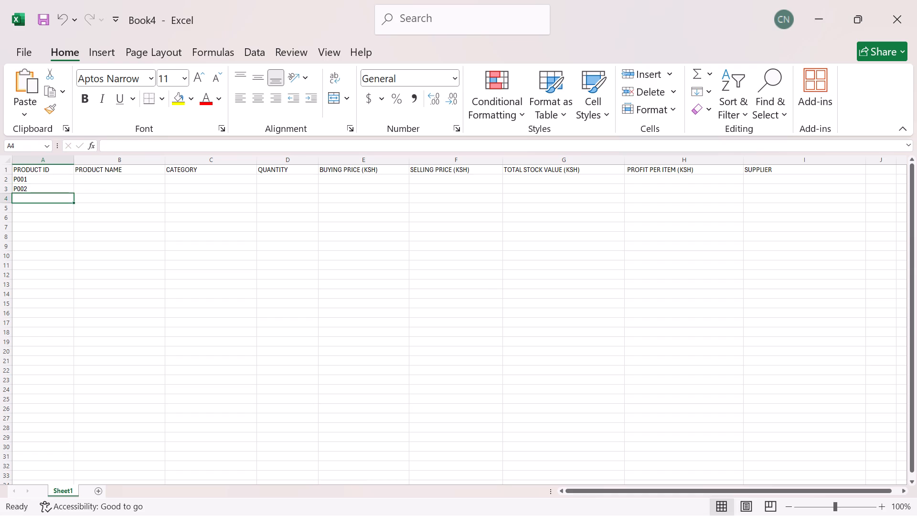
pyautogui.write('P003')
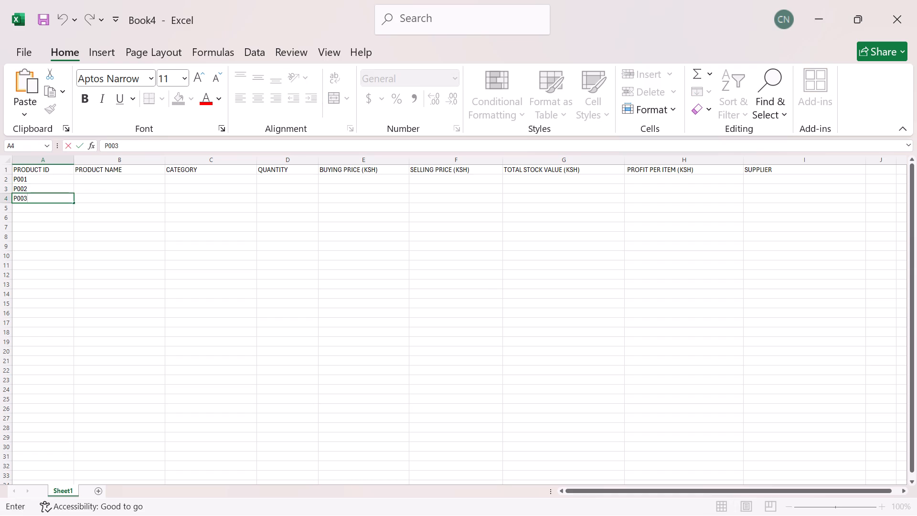
pyautogui.press('Return')
pyautogui.write('P004')
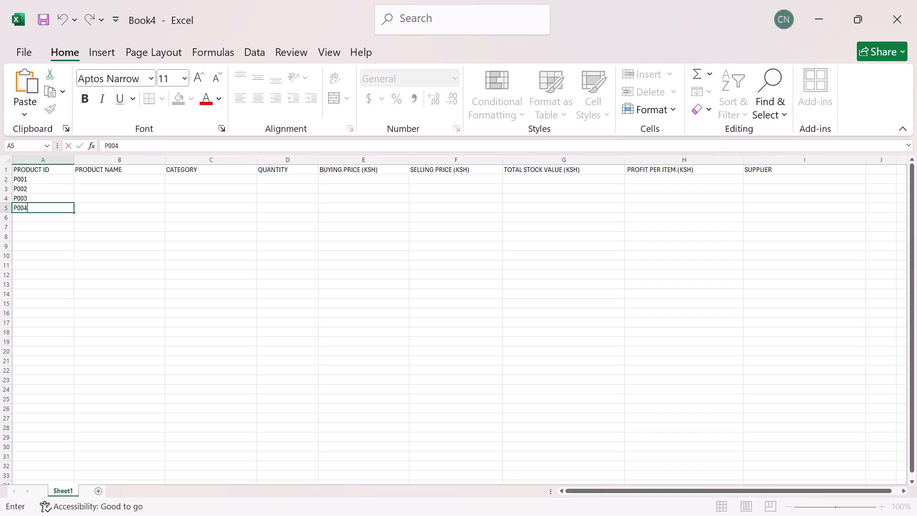
pyautogui.press('Return')
pyautogui.write('P005')
pyautogui.press('Return')
# Continue the product IDs with P006, P007, P008, P009 and P010 in cells A7 to A11.
pyautogui.write('P00')
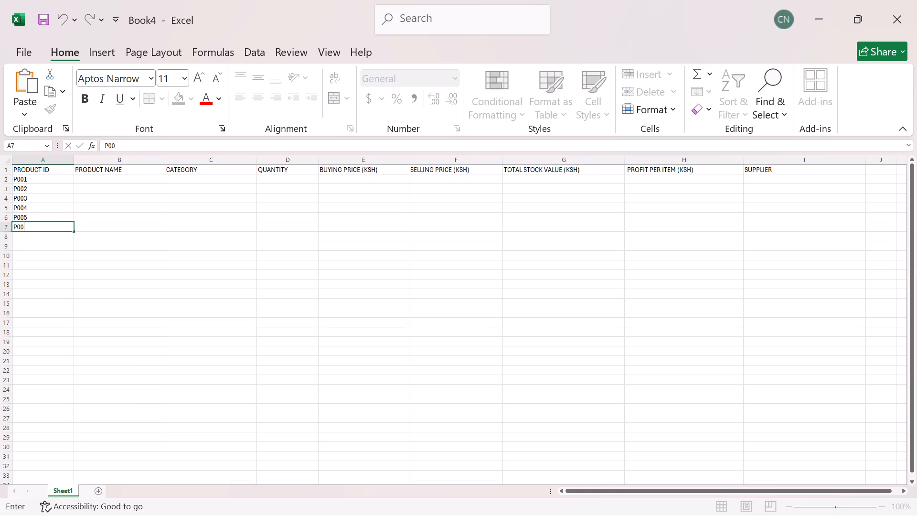
pyautogui.press('6')
pyautogui.press('Return')
pyautogui.write('P007')
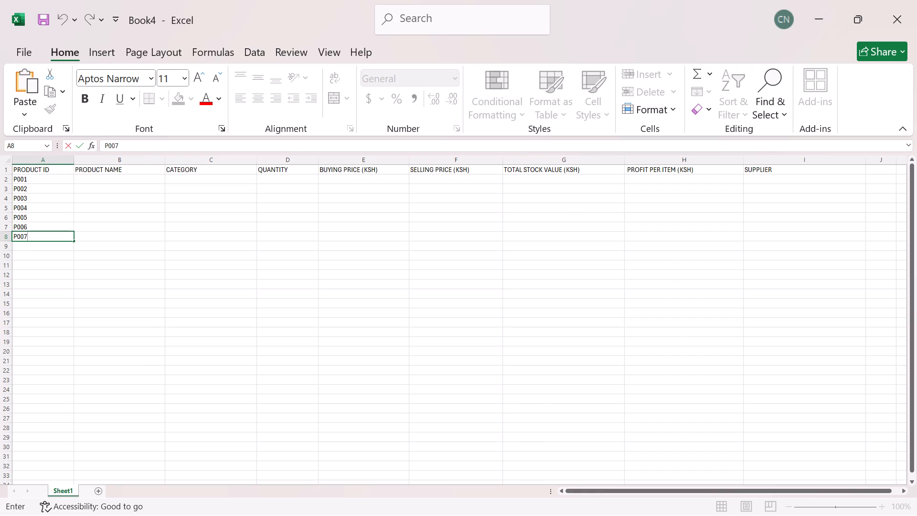
pyautogui.press('Return')
pyautogui.write('P008')
pyautogui.press('Return')
pyautogui.write('P009')
pyautogui.press('Return')
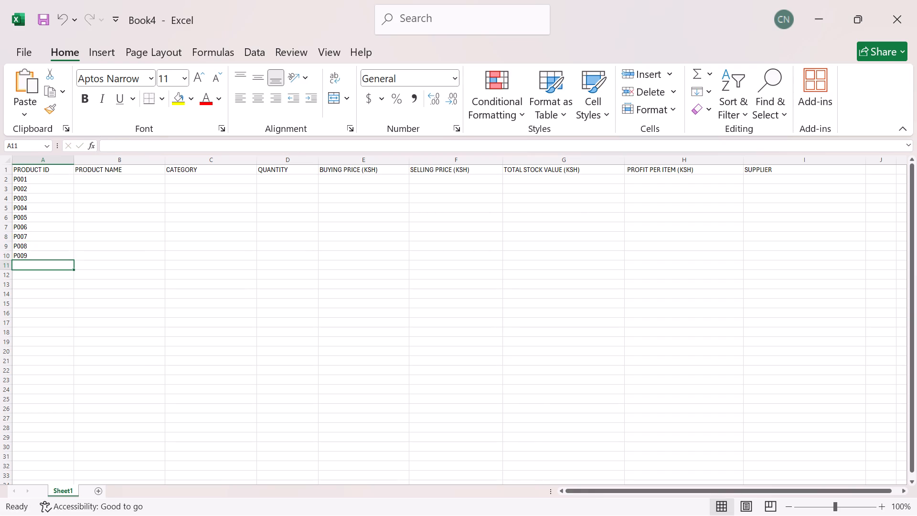
pyautogui.write('P010')
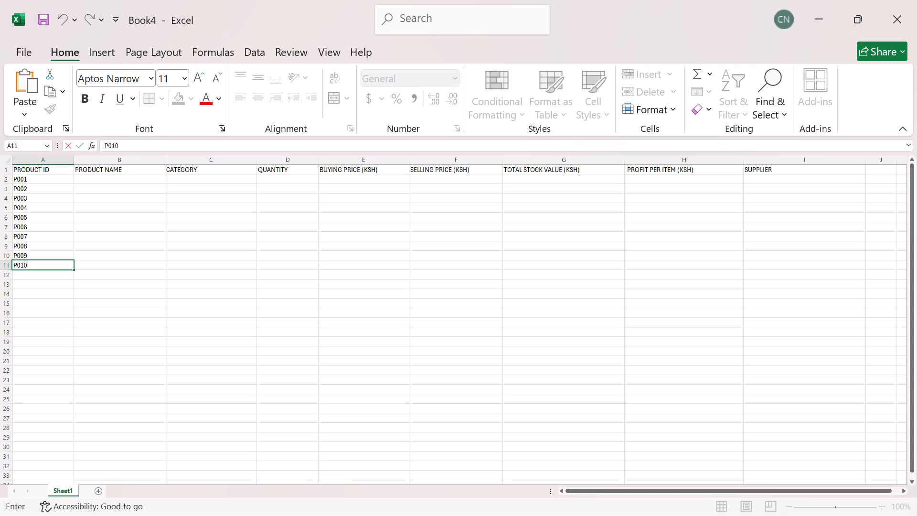
# Enter the product names SUGAR, COOKING OIL, RICE, SOAP and MILK in cells B2 to B6.
pyautogui.click(110, 177)
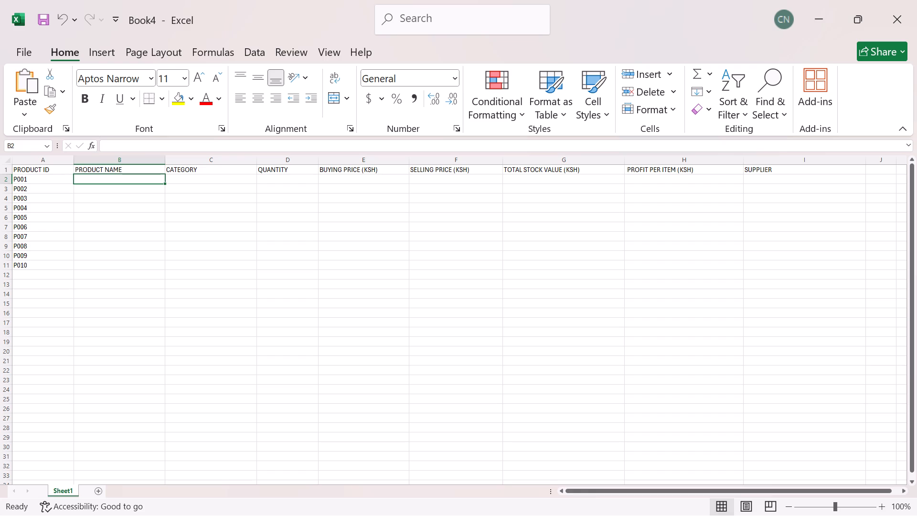
pyautogui.write('SUGAR')
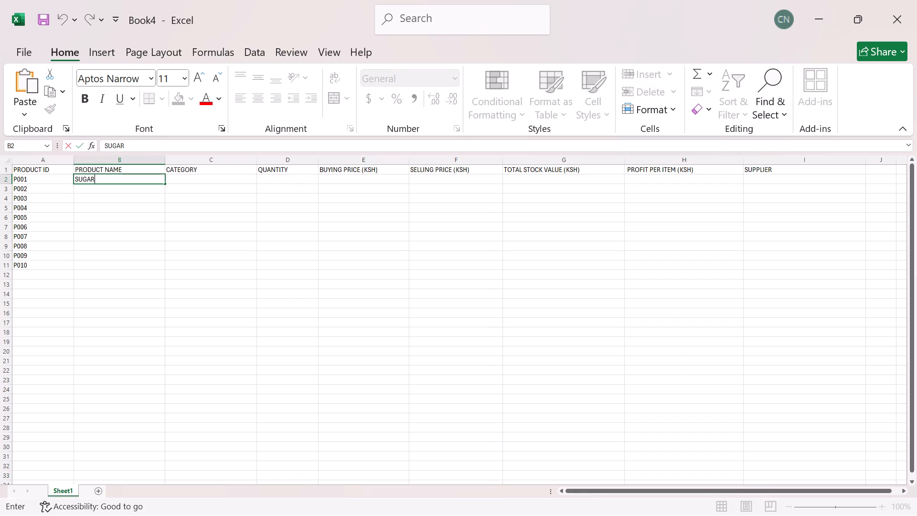
pyautogui.press('Return')
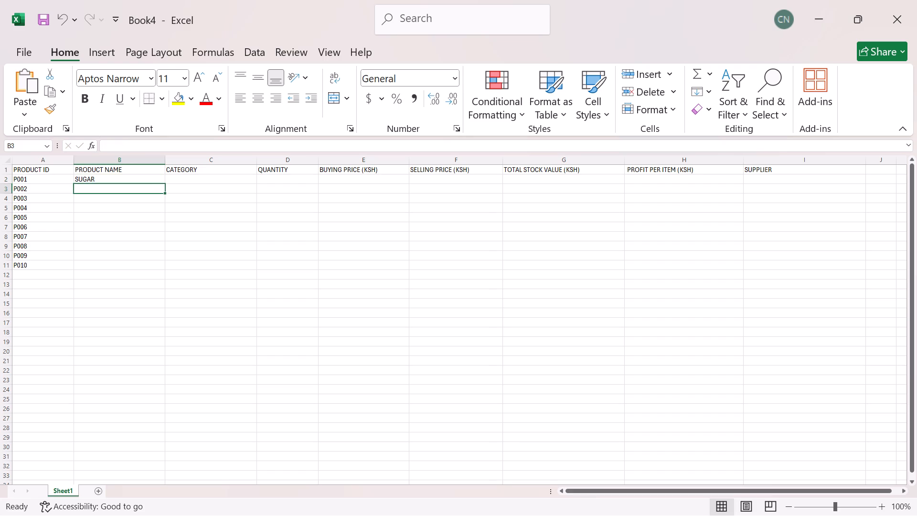
pyautogui.write('COOKI')
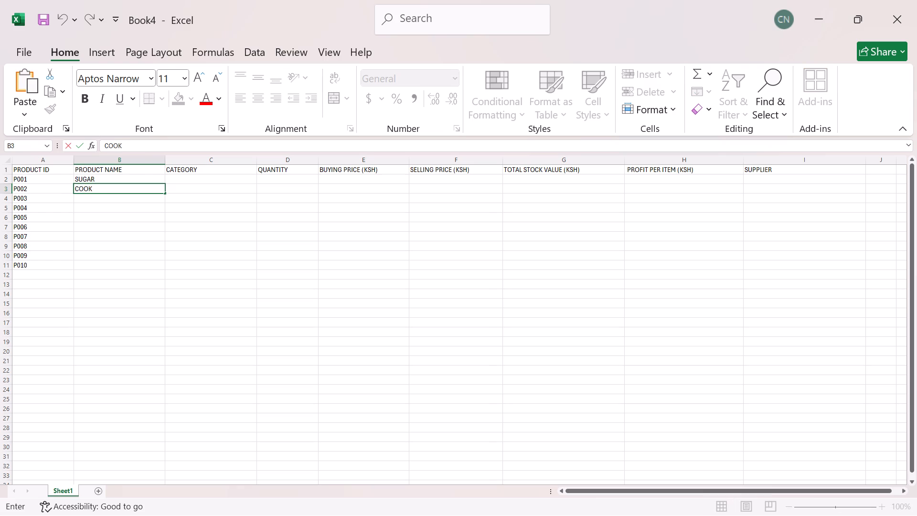
pyautogui.write('NH')
pyautogui.press('BackSpace')
pyautogui.write('G OIL')
pyautogui.press('Return')
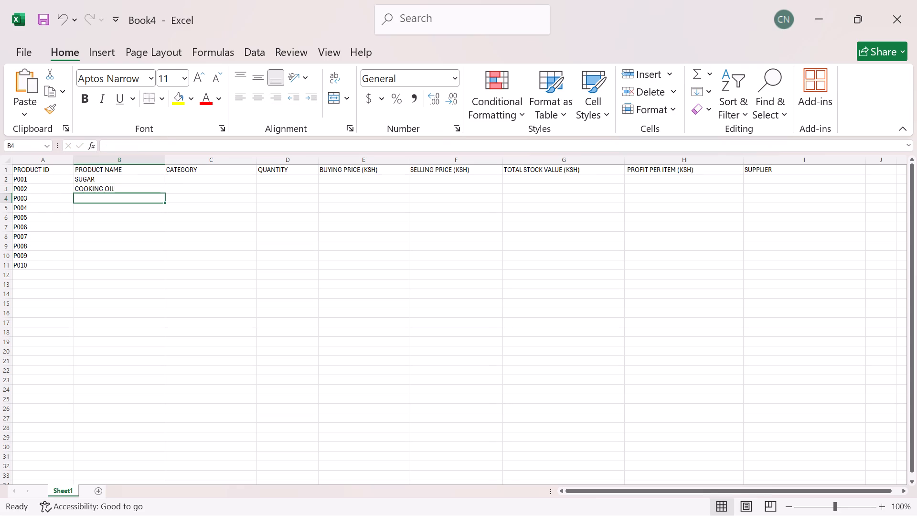
pyautogui.write('RICE')
pyautogui.press('Return')
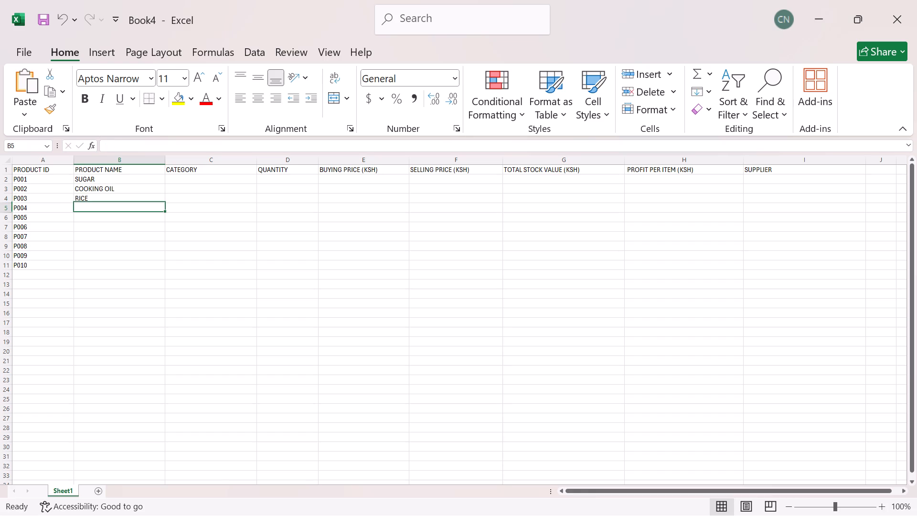
pyautogui.write('SOAP')
pyautogui.press('Return')
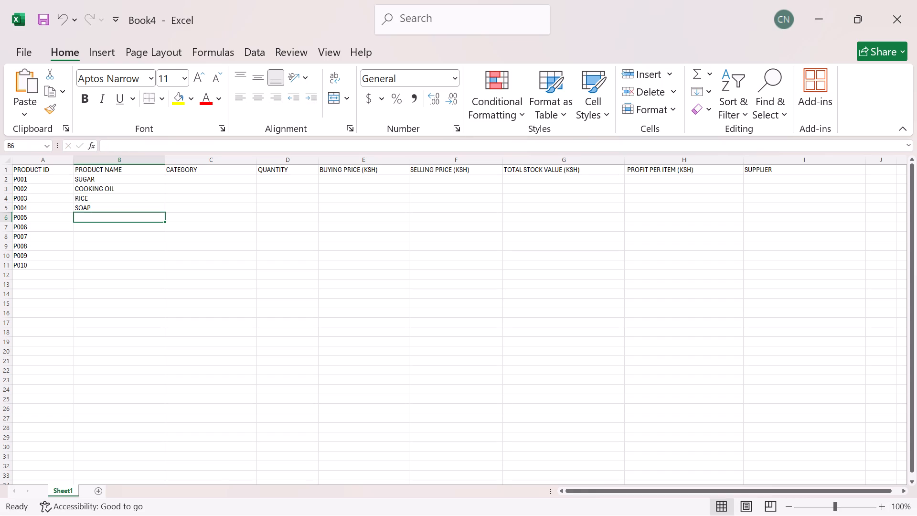
pyautogui.write('MILK')
pyautogui.press('Return')
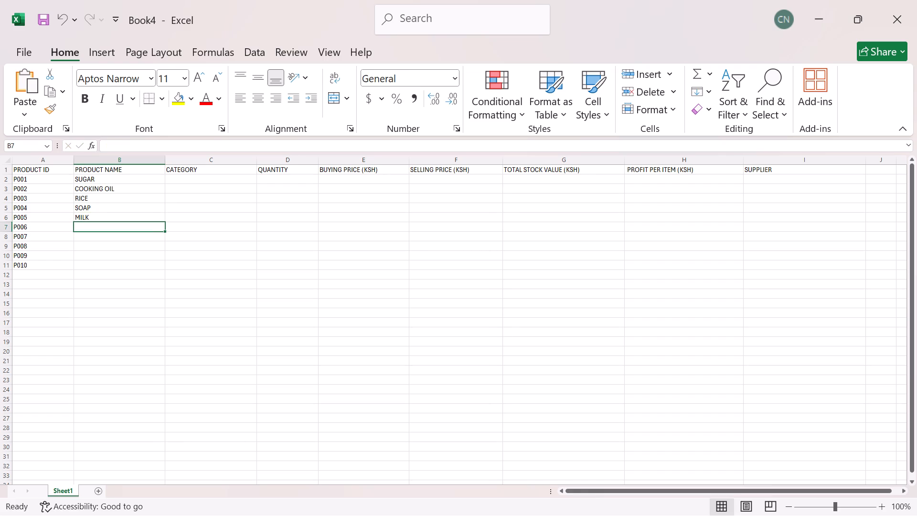
# Enter the product names BREAD, SALT, TOOTHPASTE, BISCUITS and SOFT DRINKS in cells B7 to B11.
pyautogui.write('BREAD')
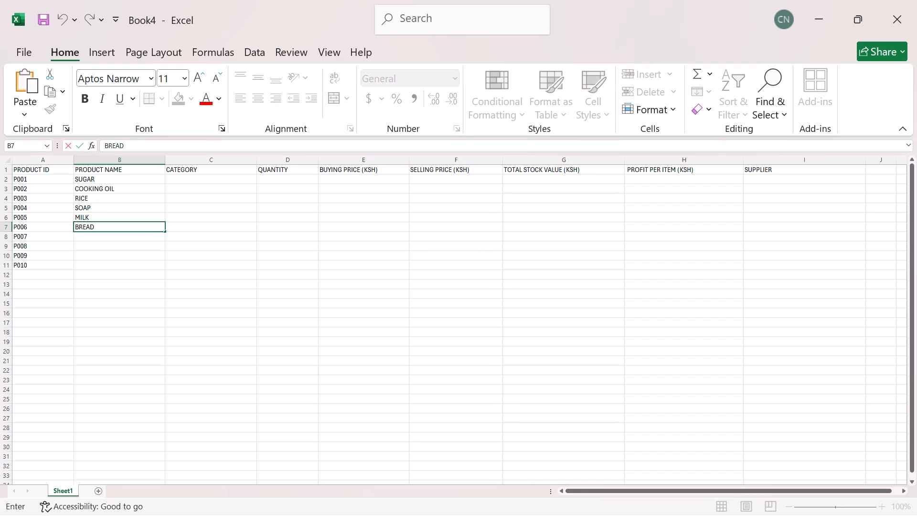
pyautogui.press('Return')
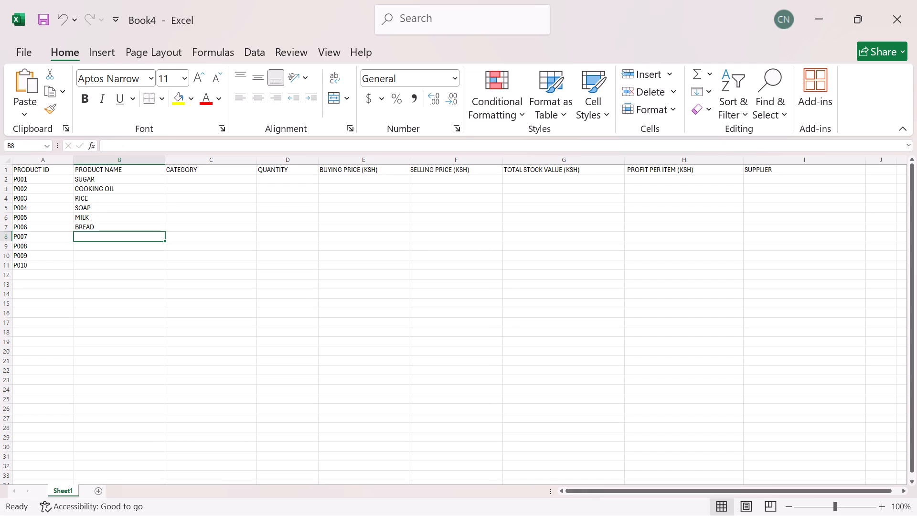
pyautogui.write('SALT')
pyautogui.press('Return')
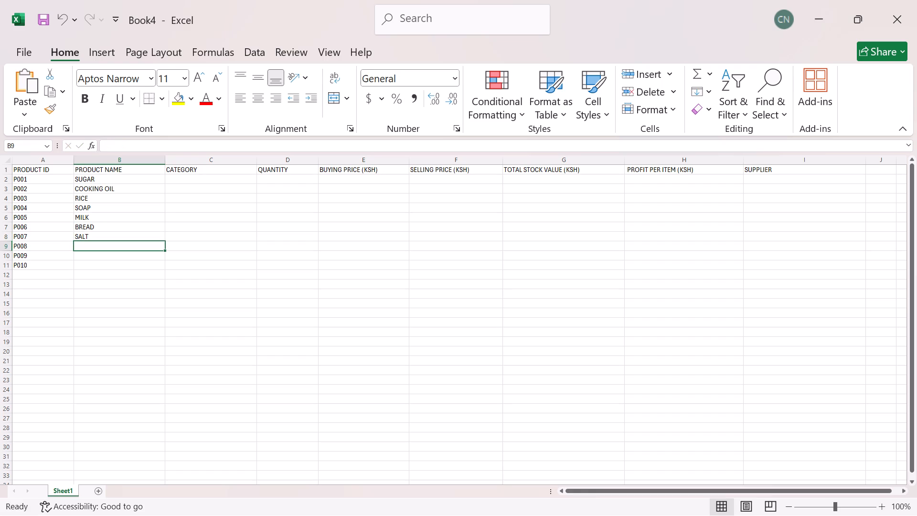
pyautogui.write('TOOTHPASTE')
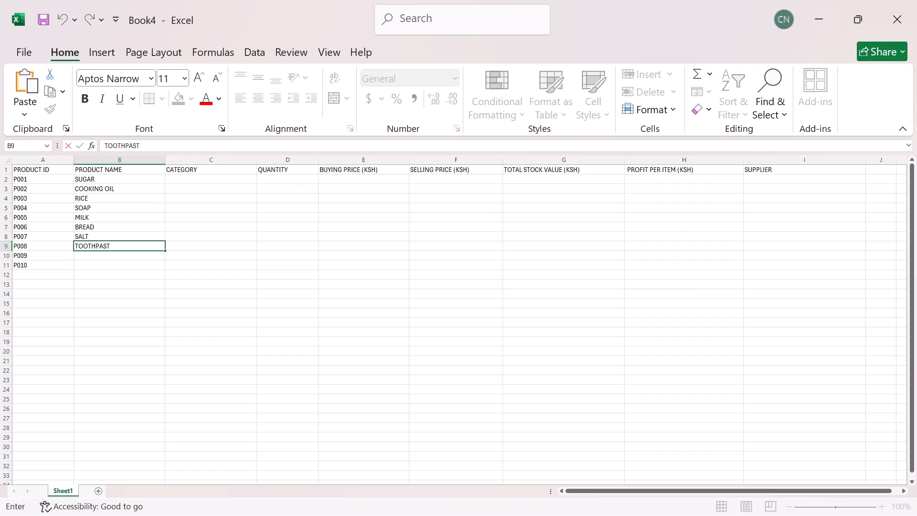
pyautogui.press('Return')
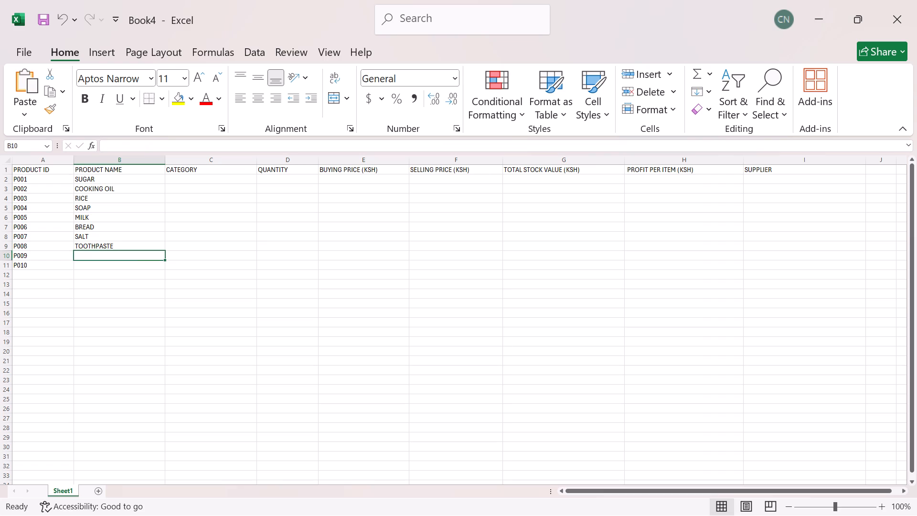
pyautogui.press('b')
pyautogui.write('ISCUITS')
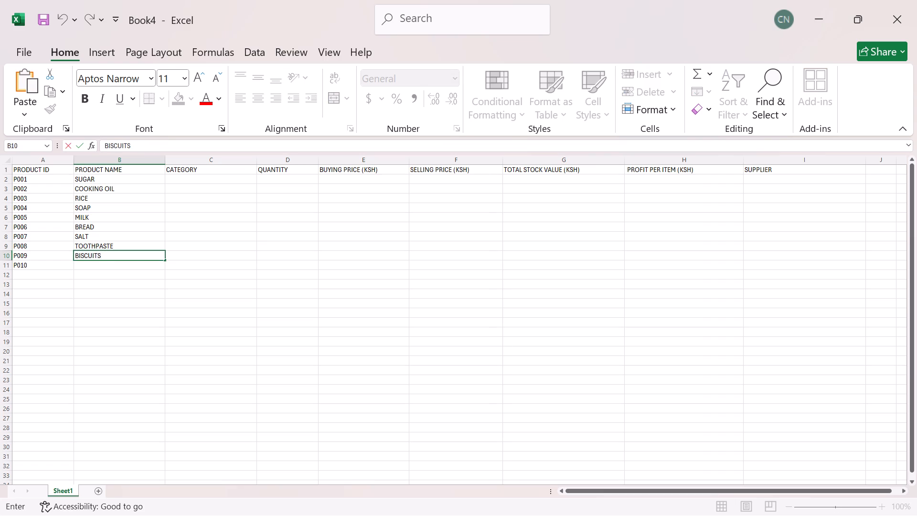
pyautogui.press('Return')
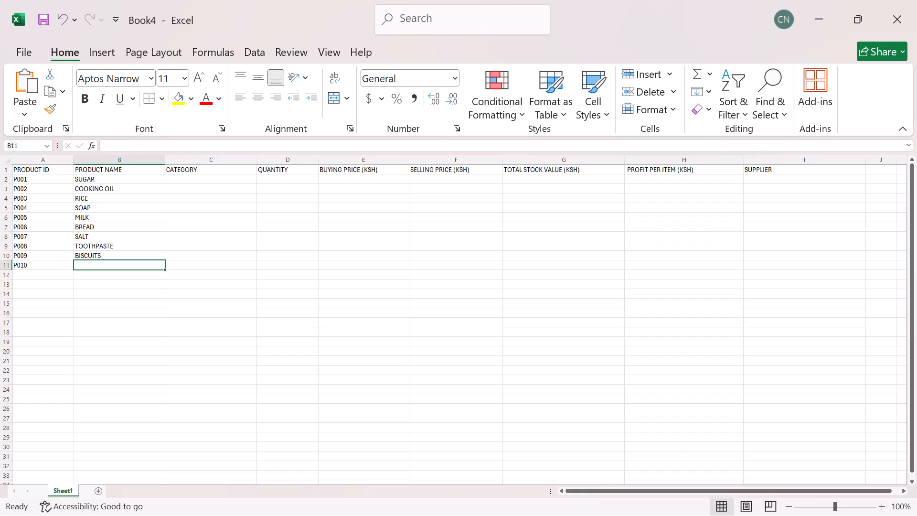
pyautogui.write('SOFT')
pyautogui.press('space')
pyautogui.write('DRINKS')
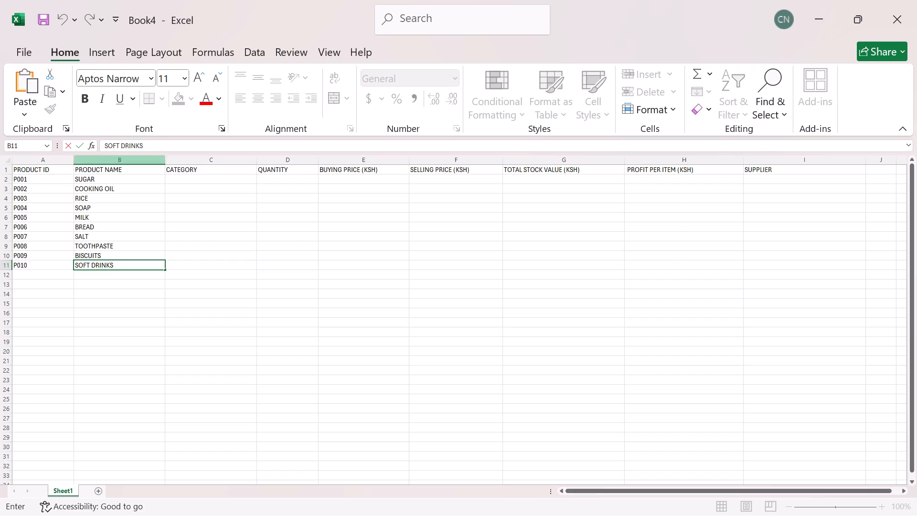
# Enter the categories FOOD, FOOD, FOOD, TOILETRIES and DAIRY in cells C2 to C6.
pyautogui.click(175, 181)
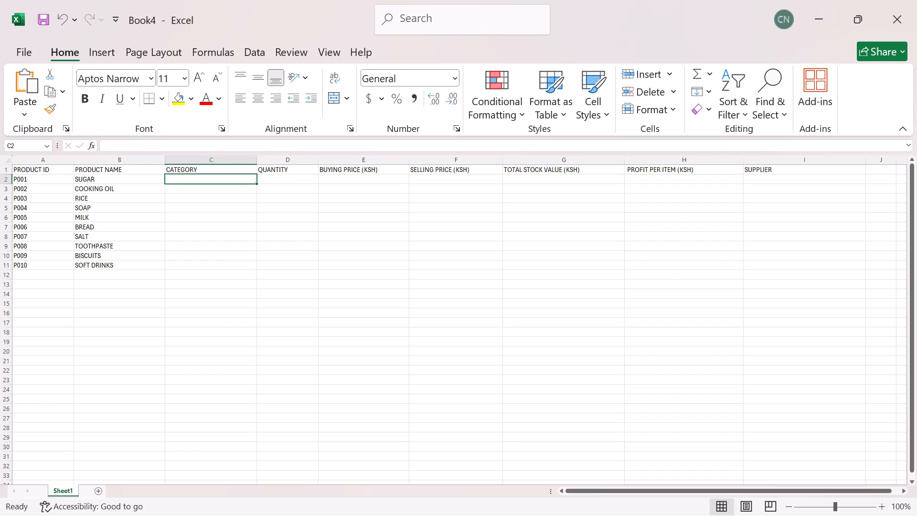
pyautogui.press('f')
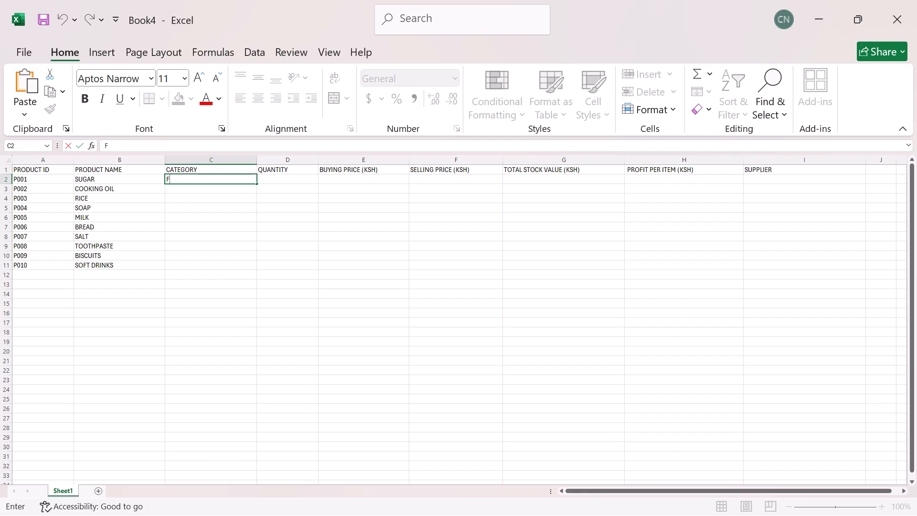
pyautogui.write('OOD')
pyautogui.press('Return')
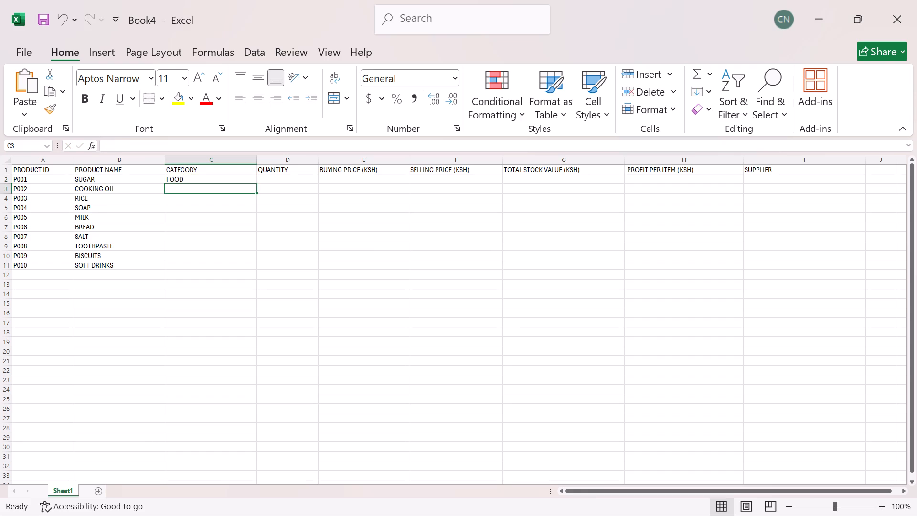
pyautogui.write('FOOD')
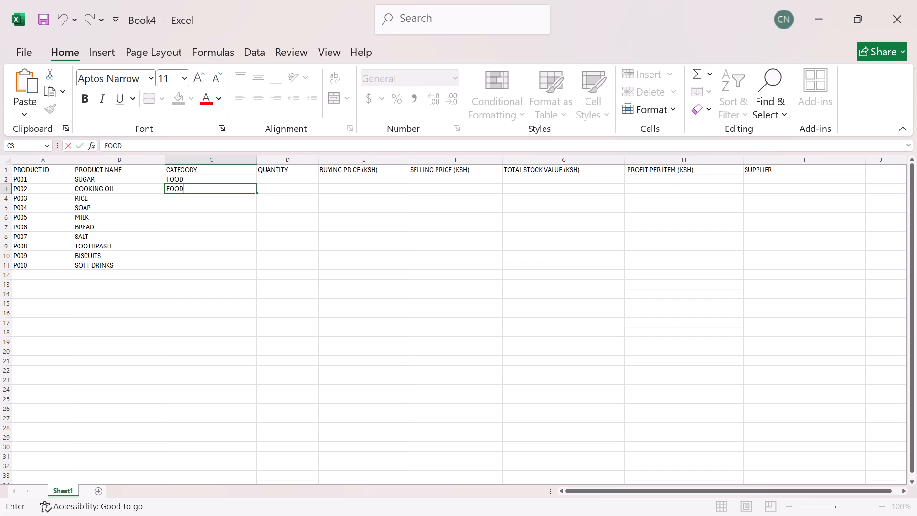
pyautogui.press('Return')
pyautogui.write('FOOD')
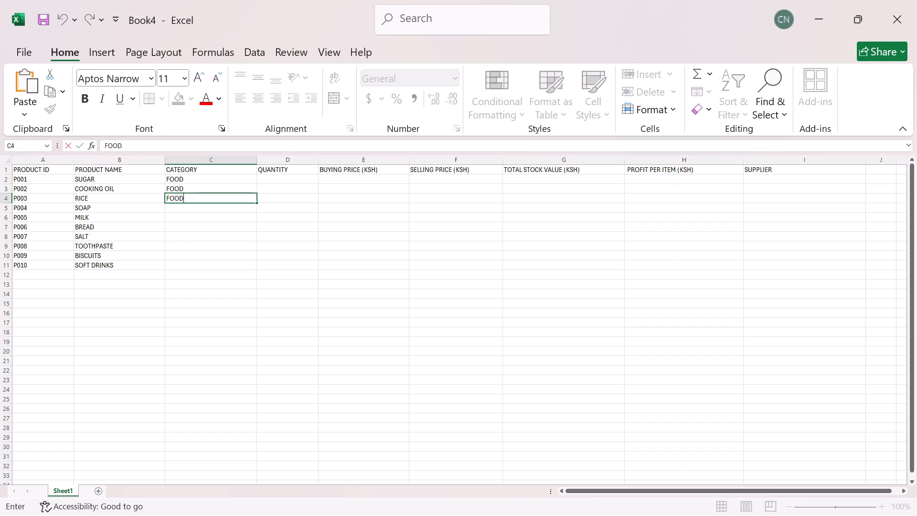
pyautogui.press('Return')
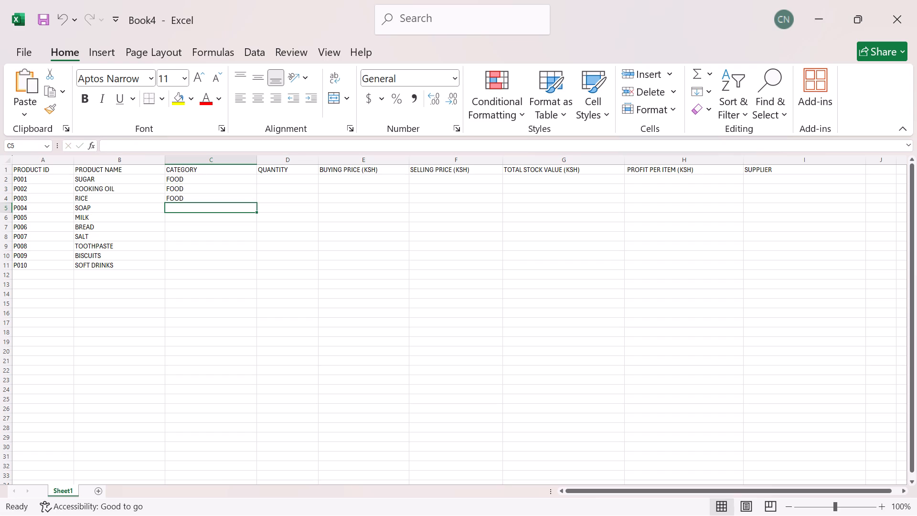
pyautogui.write('TOILETRIES')
pyautogui.press('Return')
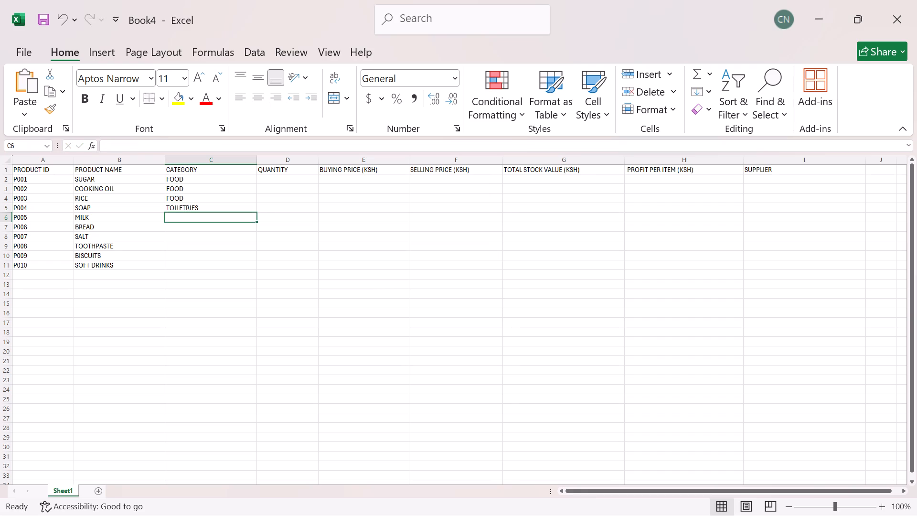
pyautogui.write('DA')
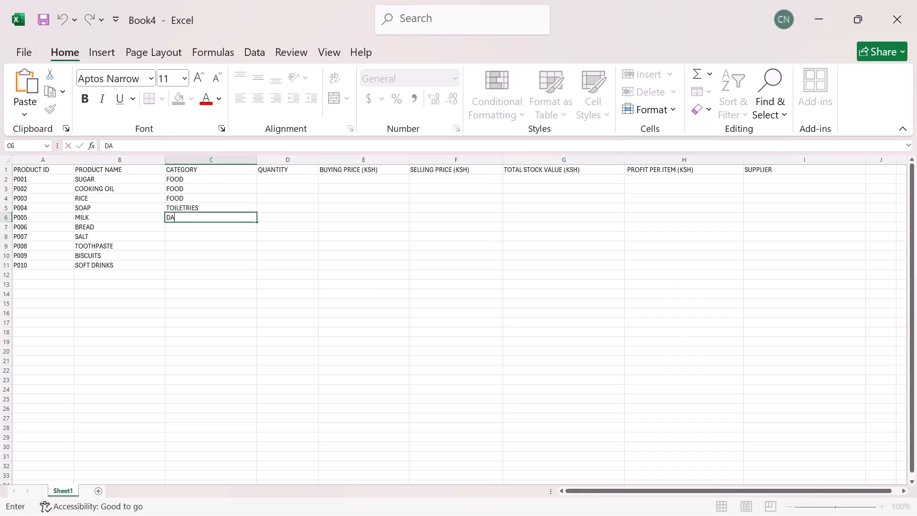
pyautogui.write('IRY')
pyautogui.press('Return')
# Continue the categories with BAKERY, FOOD, TOILETRIES, SNACKS and BEVERAGES in cells C7 to C11.
pyautogui.press('b')
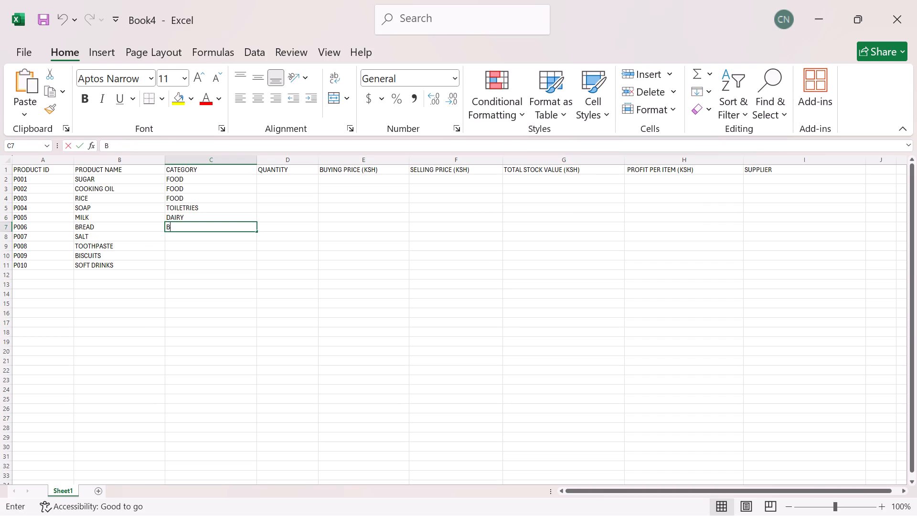
pyautogui.press('a')
pyautogui.write('KERY')
pyautogui.press('Return')
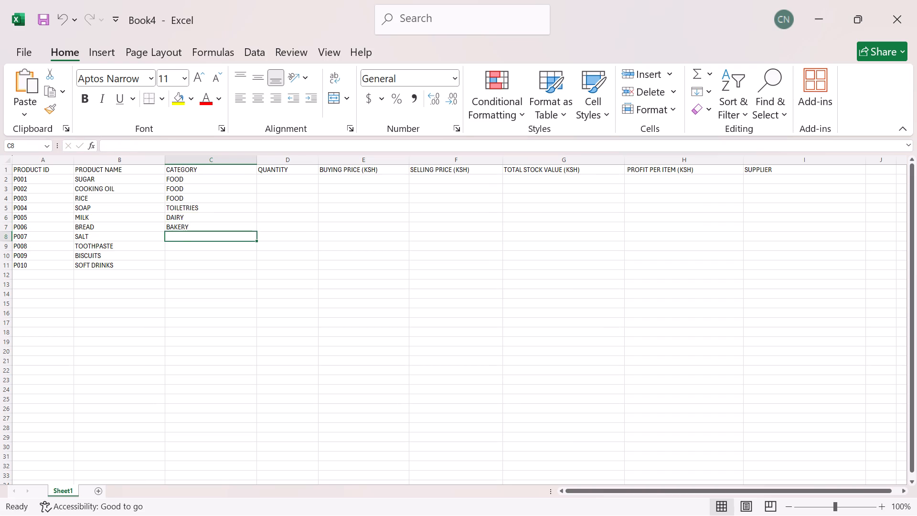
pyautogui.write('FOOD')
pyautogui.press('Return')
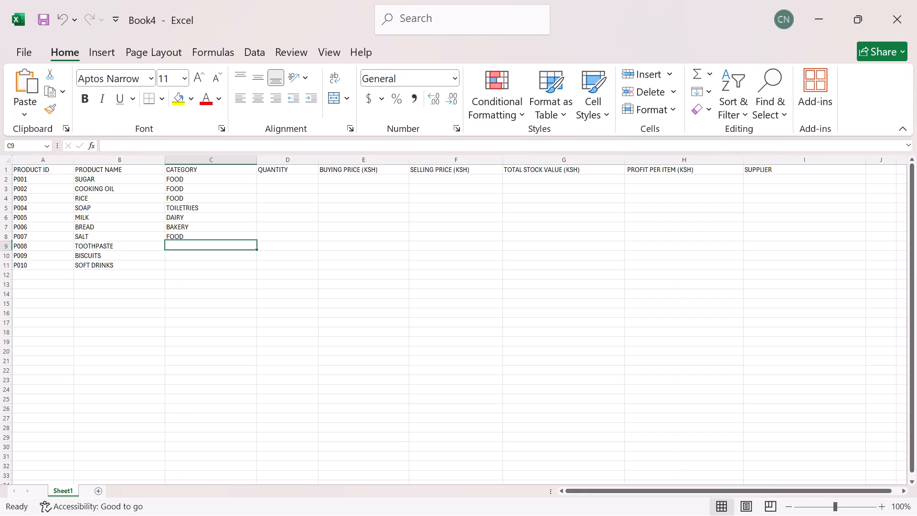
pyautogui.write('TOILETRIES')
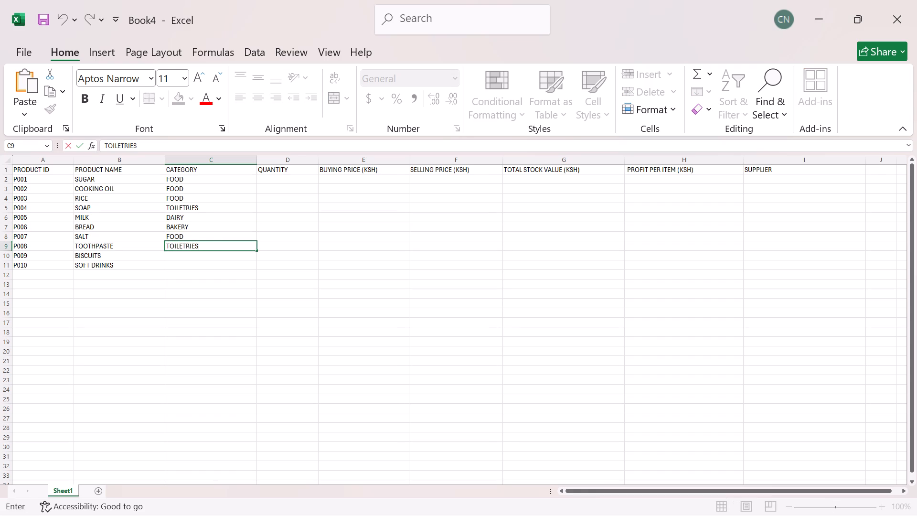
pyautogui.press('Return')
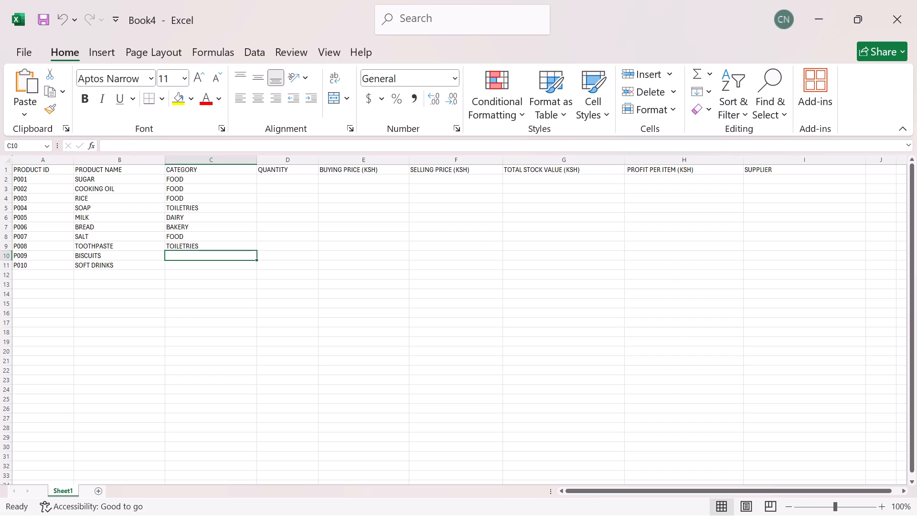
pyautogui.write('SNACJ')
pyautogui.press('BackSpace')
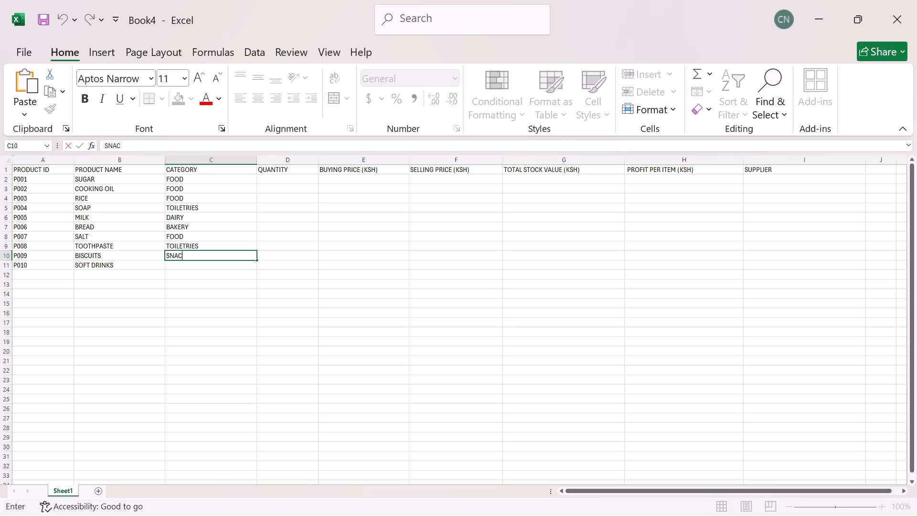
pyautogui.press('l')
pyautogui.press('BackSpace')
pyautogui.write('KS')
pyautogui.press('Return')
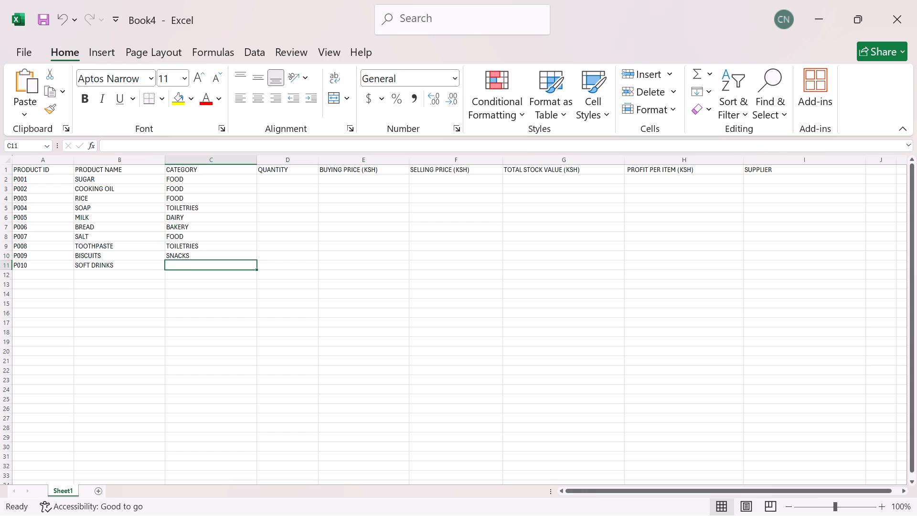
pyautogui.press('b')
pyautogui.write('EVERAGES')
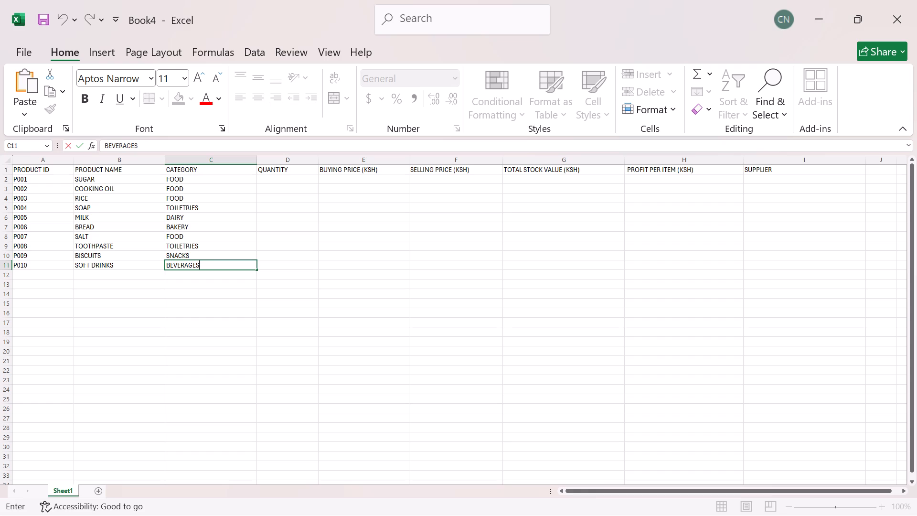
# Enter the quantities 50, 30, 40, 20 and 44 in cells D2 to D6.
pyautogui.click(306, 176)
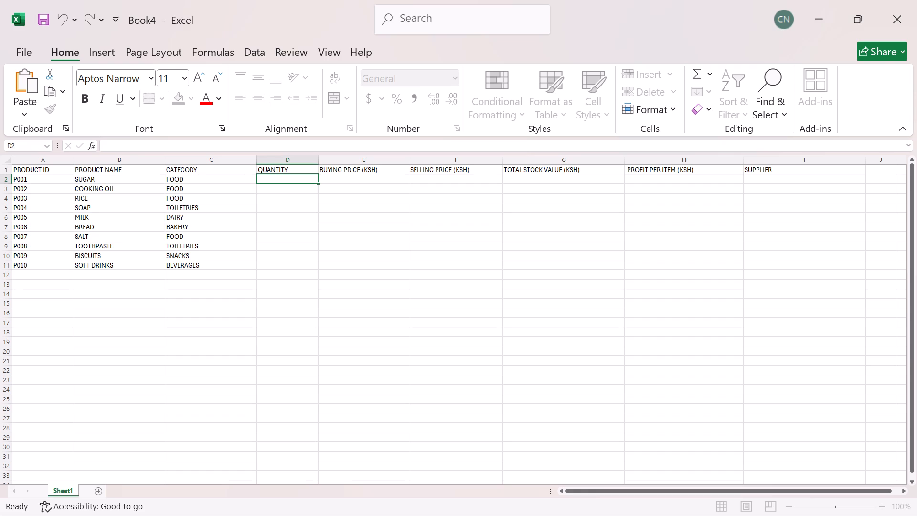
pyautogui.press('5')
pyautogui.press('0')
pyautogui.press('Return')
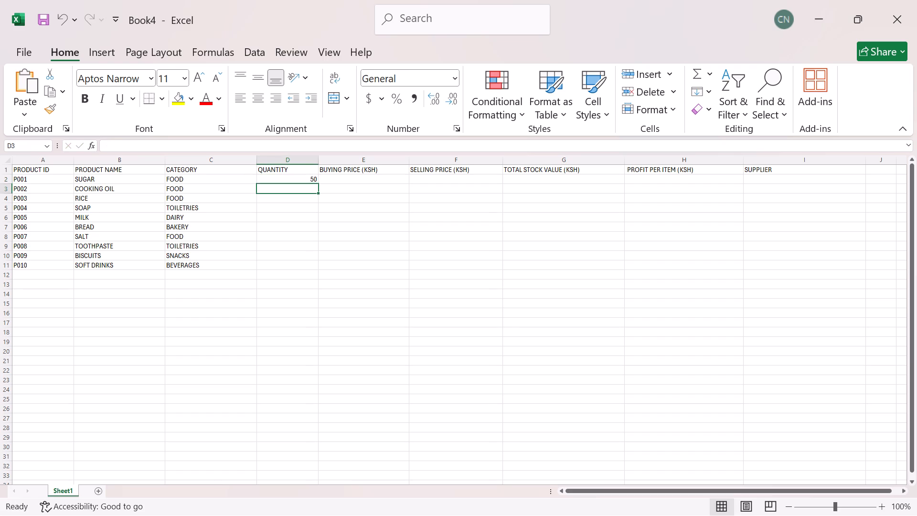
pyautogui.write('30')
pyautogui.press('Return')
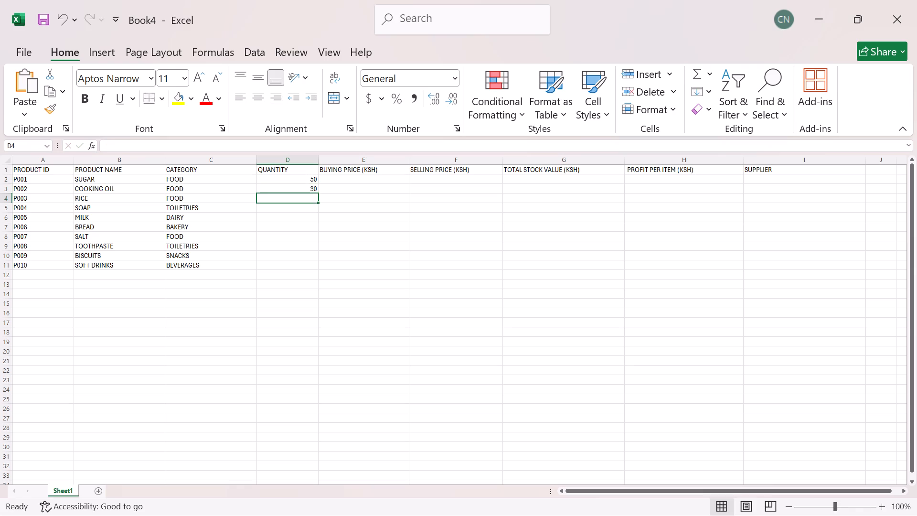
pyautogui.write('40')
pyautogui.press('Return')
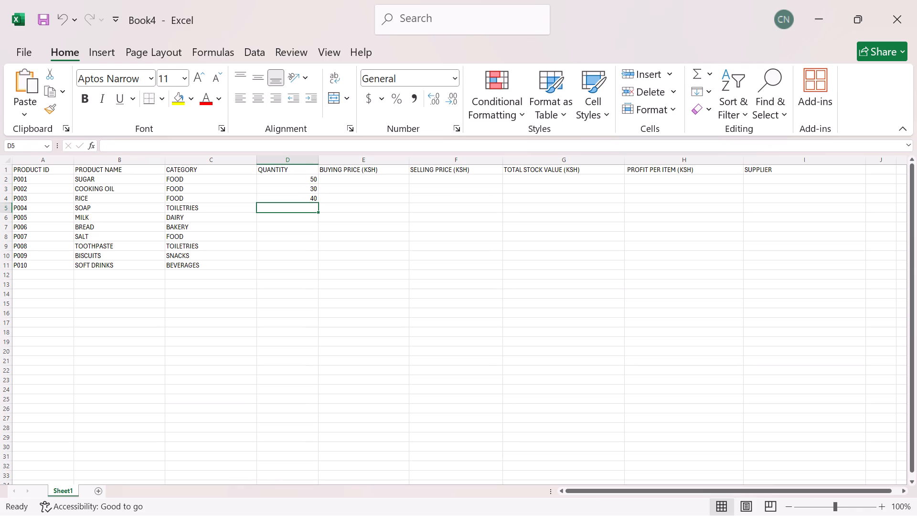
pyautogui.write('20')
pyautogui.press('Return')
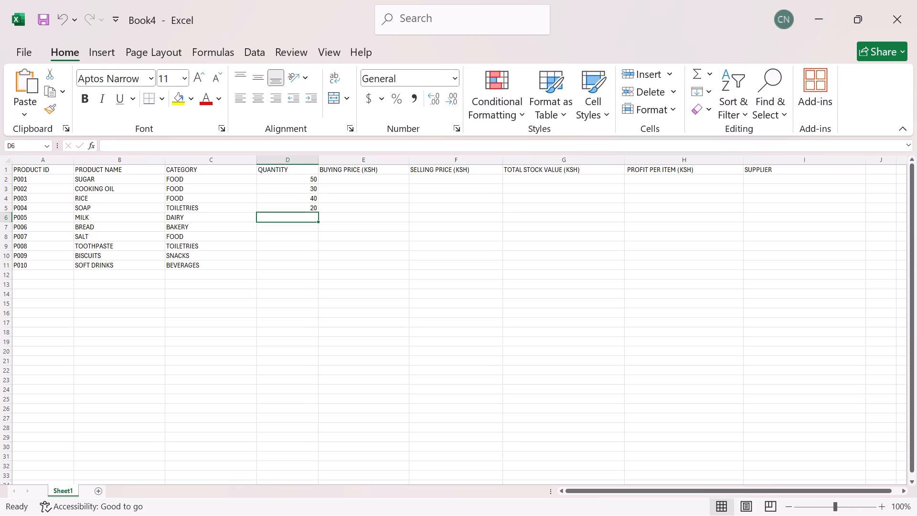
pyautogui.write('44')
pyautogui.press('Return')
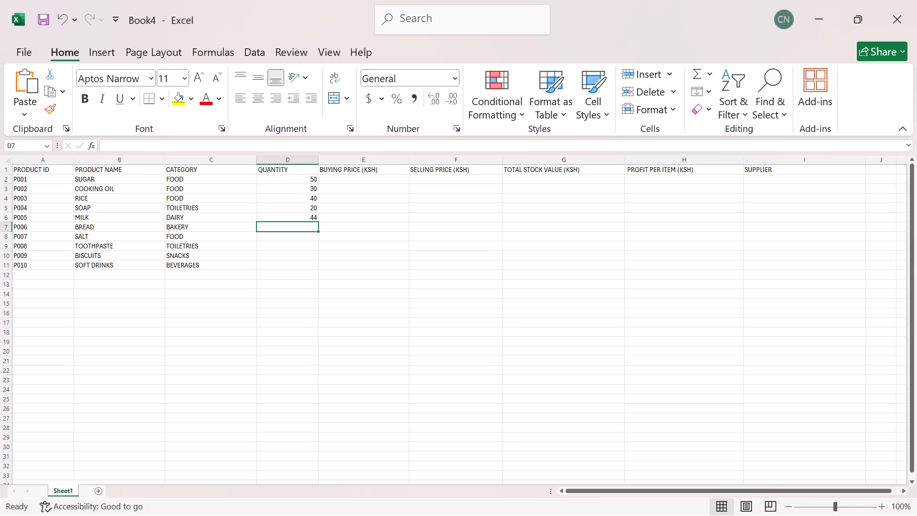
# Continue the quantities with 50, 70, 66, 30 and 60 in cells D7 to D11.
pyautogui.press('5')
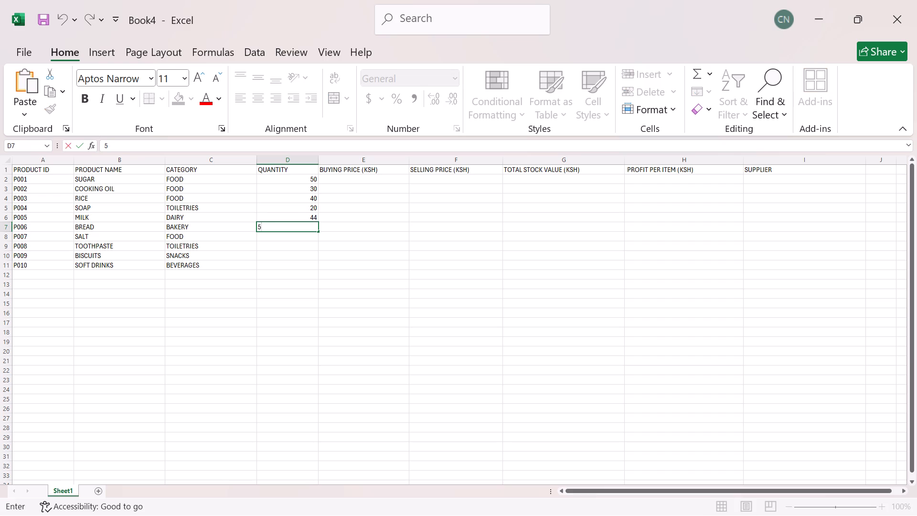
pyautogui.press('0')
pyautogui.press('Return')
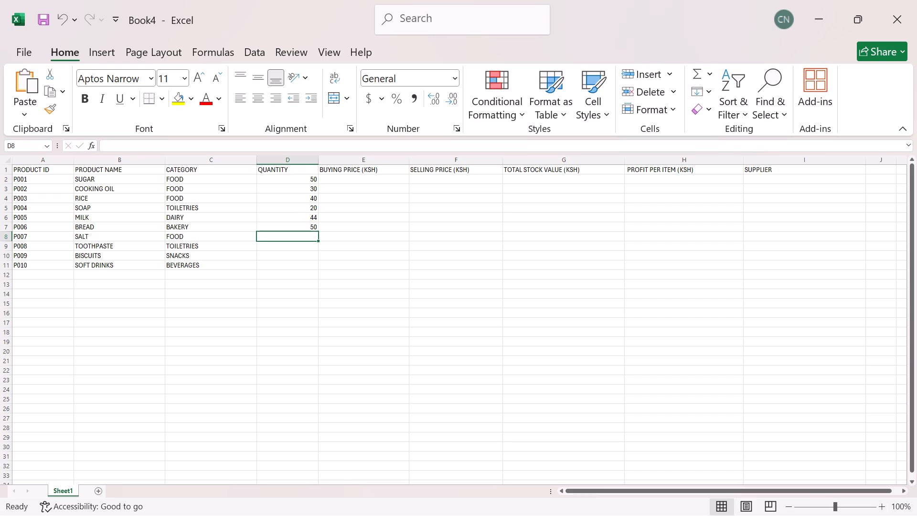
pyautogui.write('70')
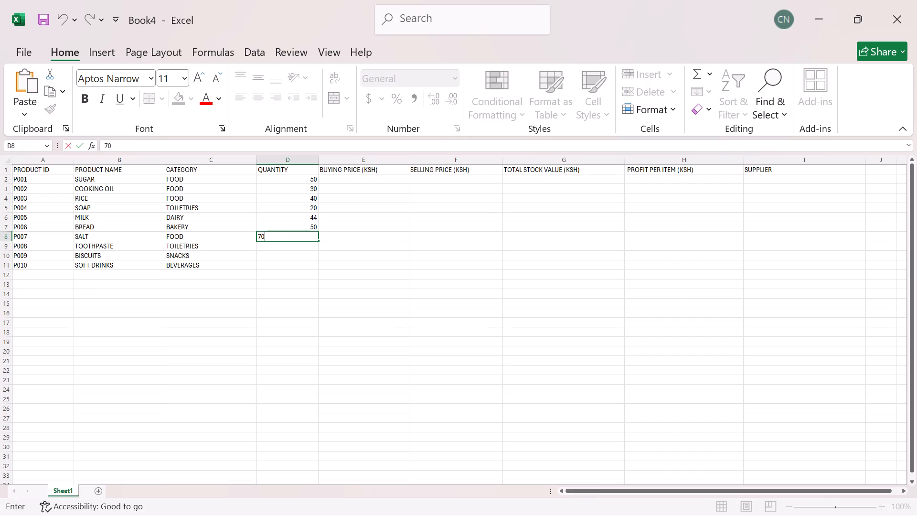
pyautogui.press('Return')
pyautogui.write('66')
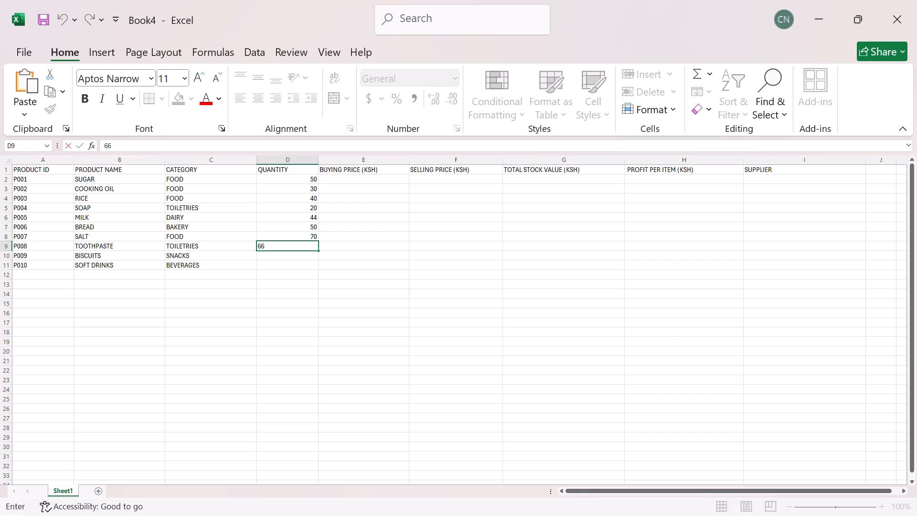
pyautogui.press('Return')
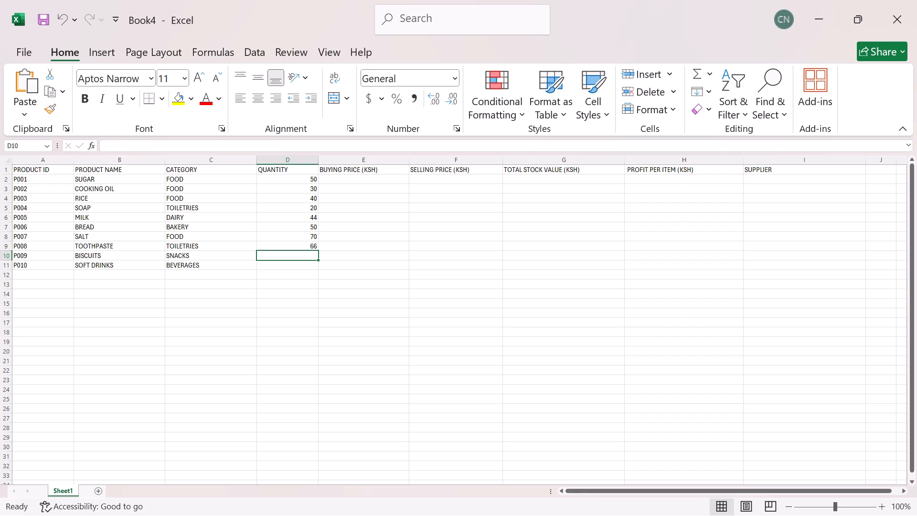
pyautogui.write('30')
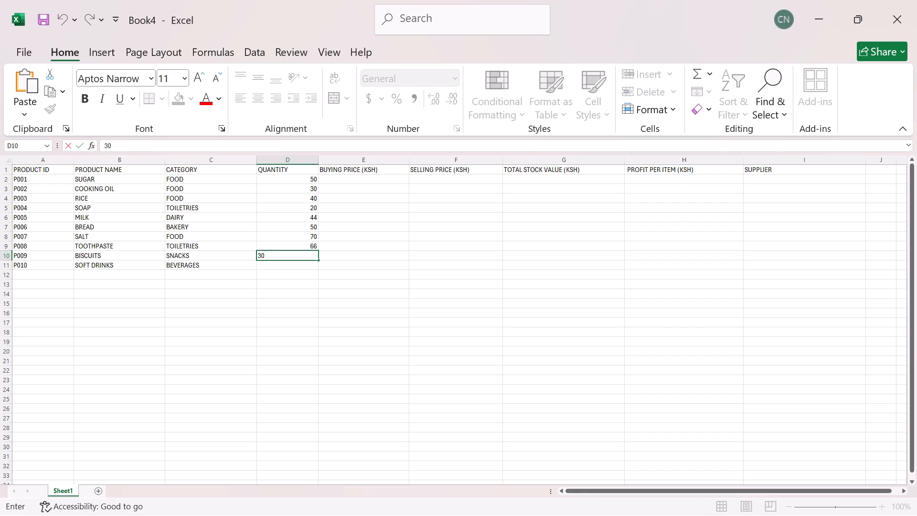
pyautogui.press('Return')
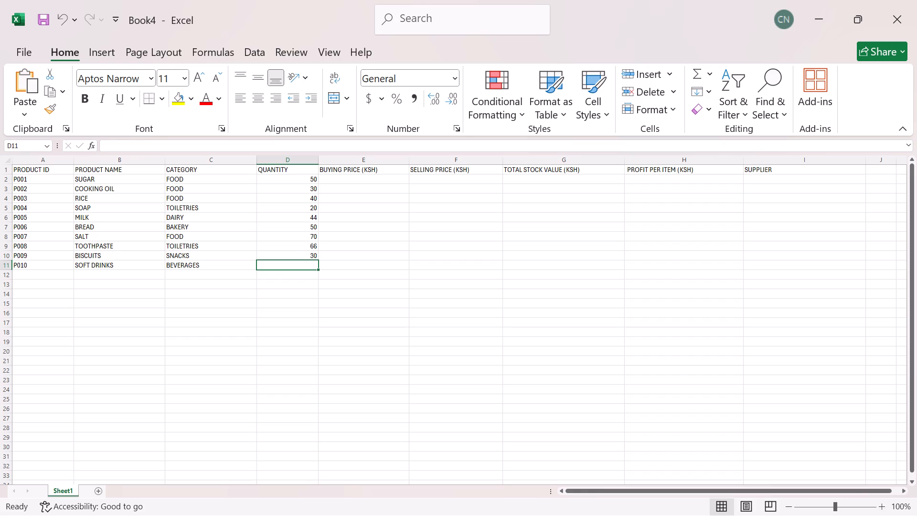
pyautogui.write('60')
pyautogui.press('Return')
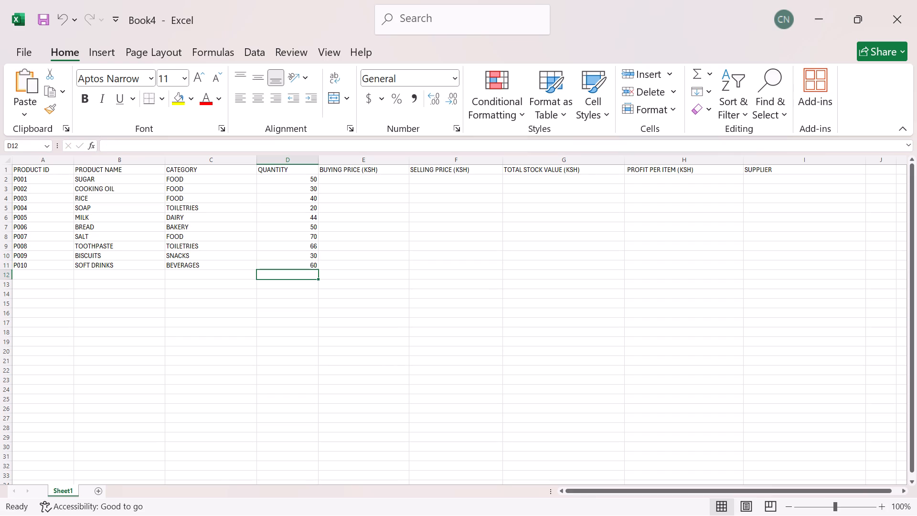
# Enter the buying prices 150, 250, 180, 80 and 55 in cells E2 to E6.
pyautogui.click(363, 180)
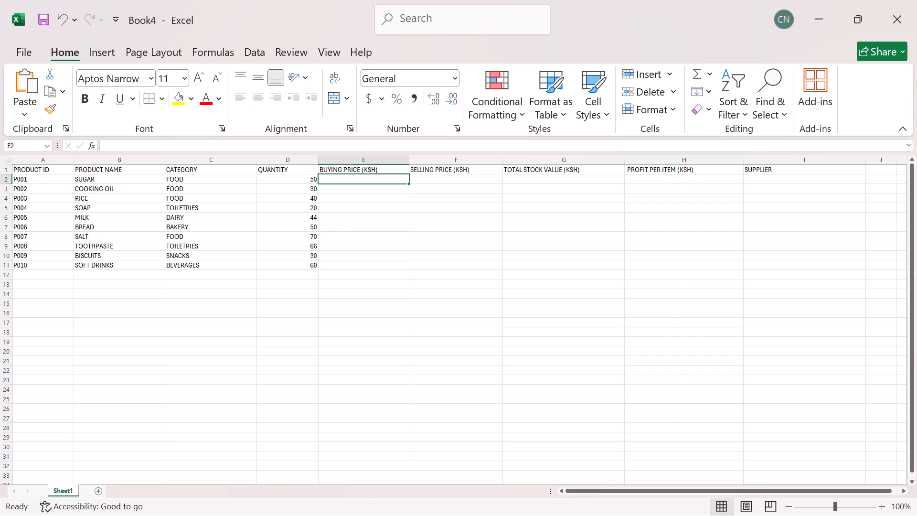
pyautogui.write('150')
pyautogui.press('Return')
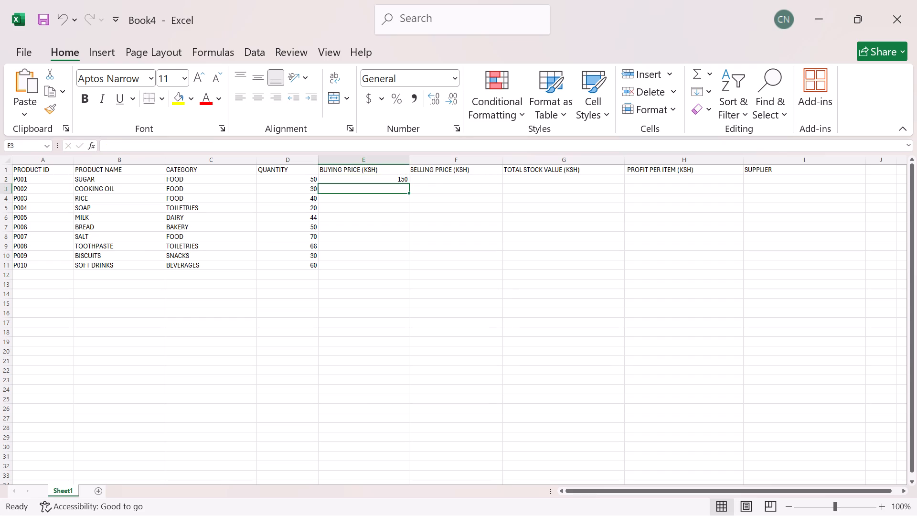
pyautogui.write('250')
pyautogui.press('Return')
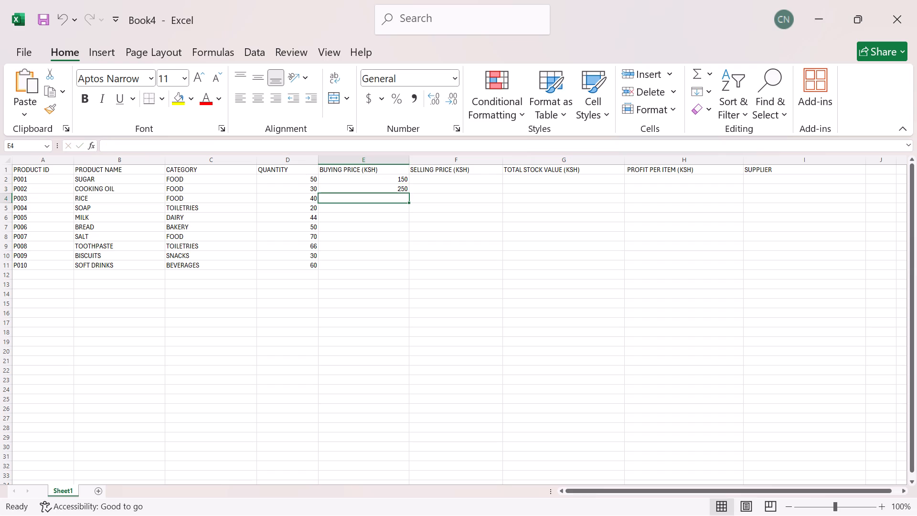
pyautogui.press('1')
pyautogui.write('80')
pyautogui.press('Return')
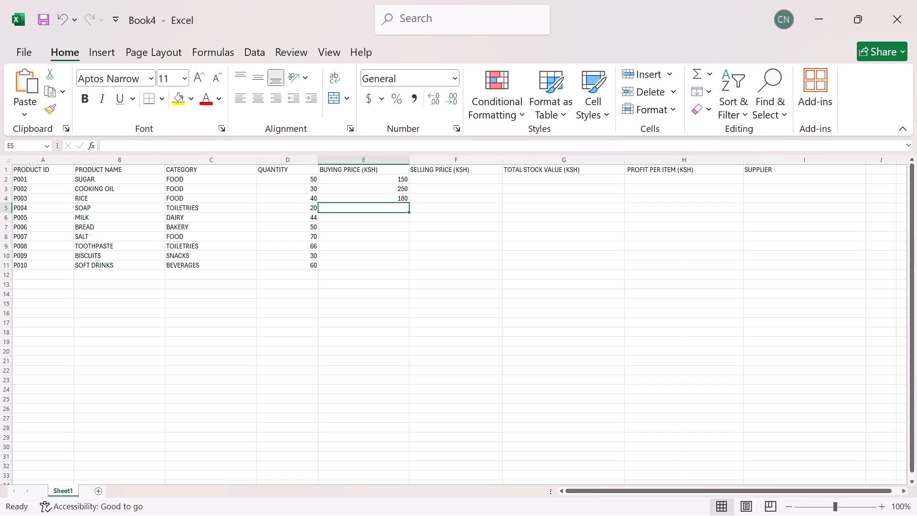
pyautogui.write('80')
pyautogui.press('Return')
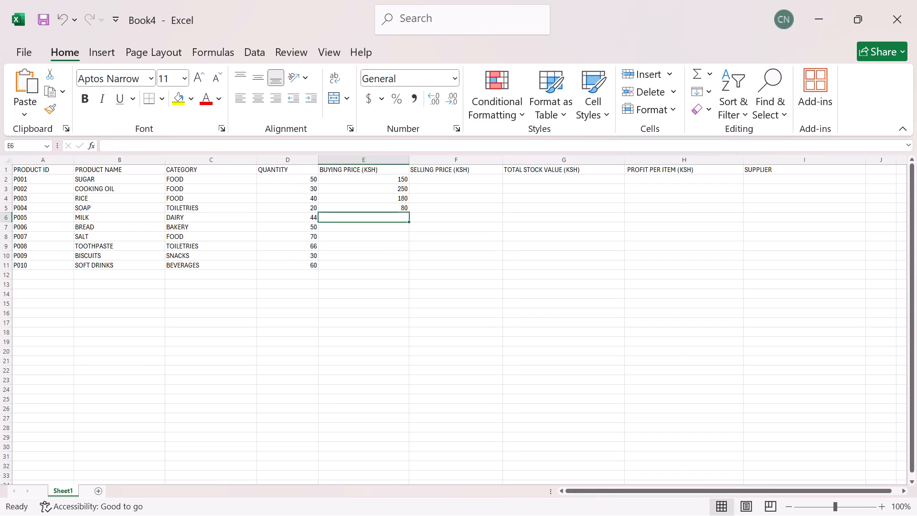
pyautogui.write('55')
pyautogui.press('Return')
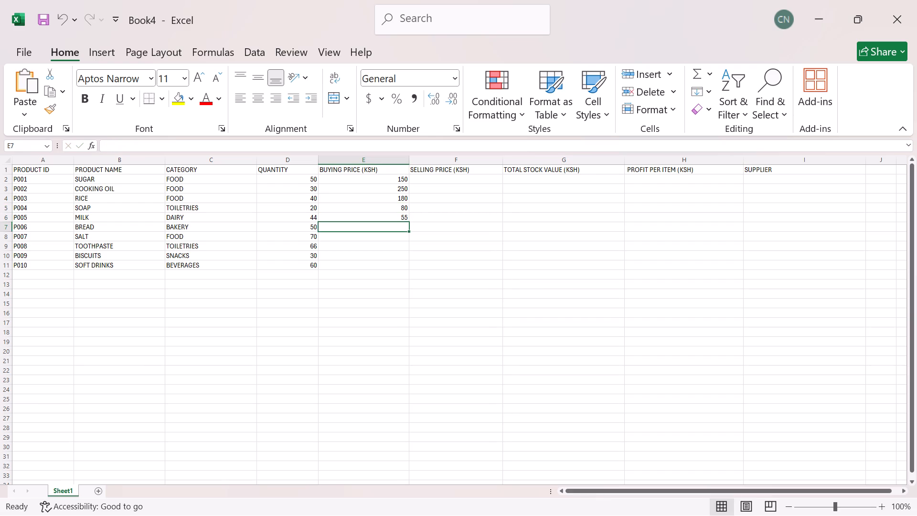
# Continue the buying prices with 50, 25, 90, 20 and 60 in cells E7 to E11.
pyautogui.write('50')
pyautogui.press('Return')
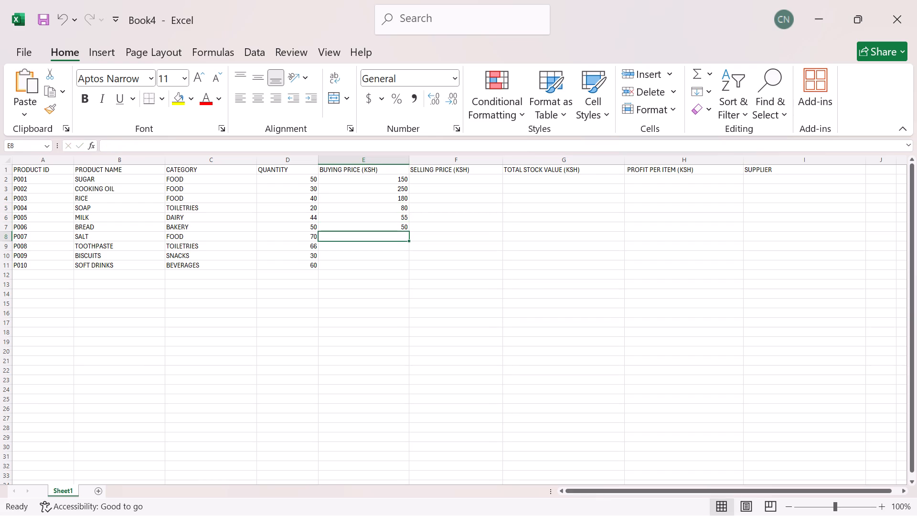
pyautogui.write('25')
pyautogui.press('Return')
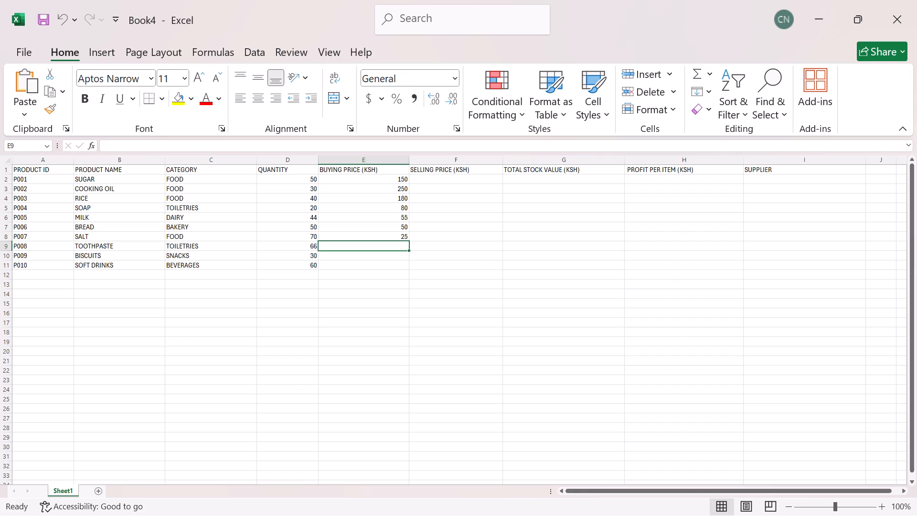
pyautogui.write('90')
pyautogui.press('Return')
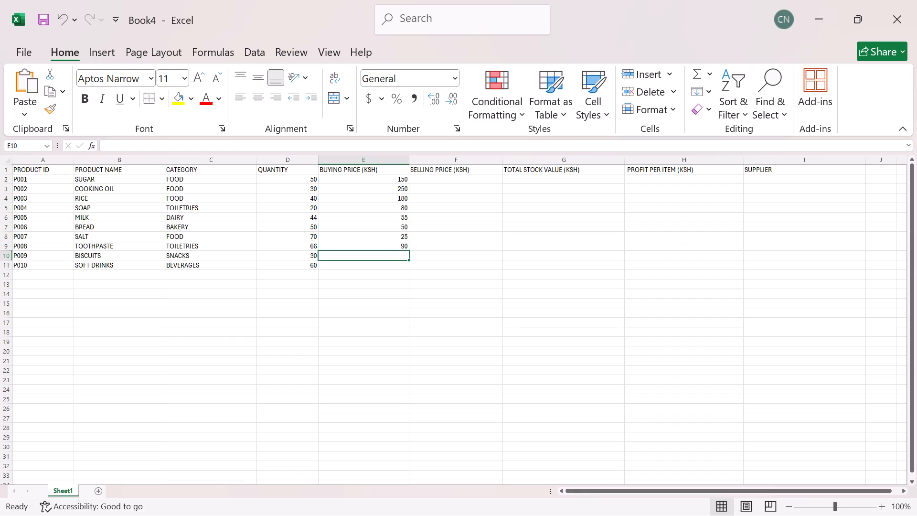
pyautogui.write('20')
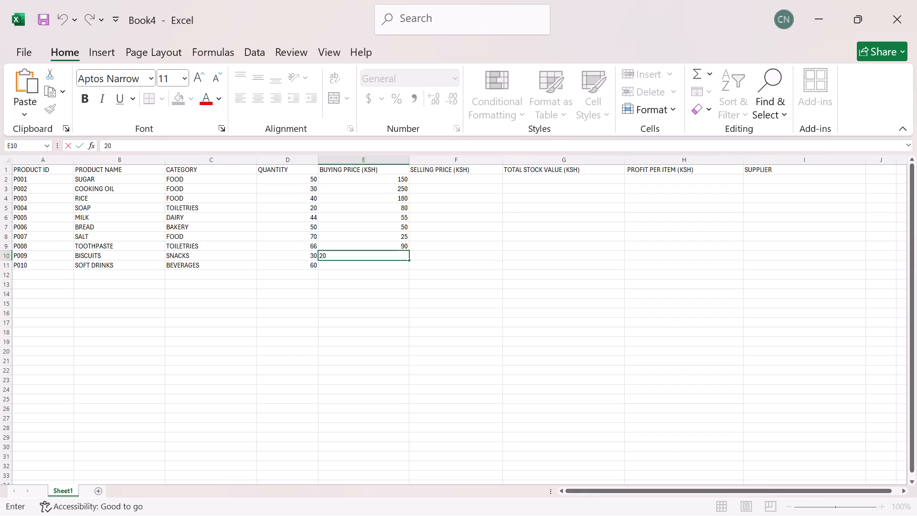
pyautogui.press('Return')
pyautogui.write('60')
pyautogui.press('Return')
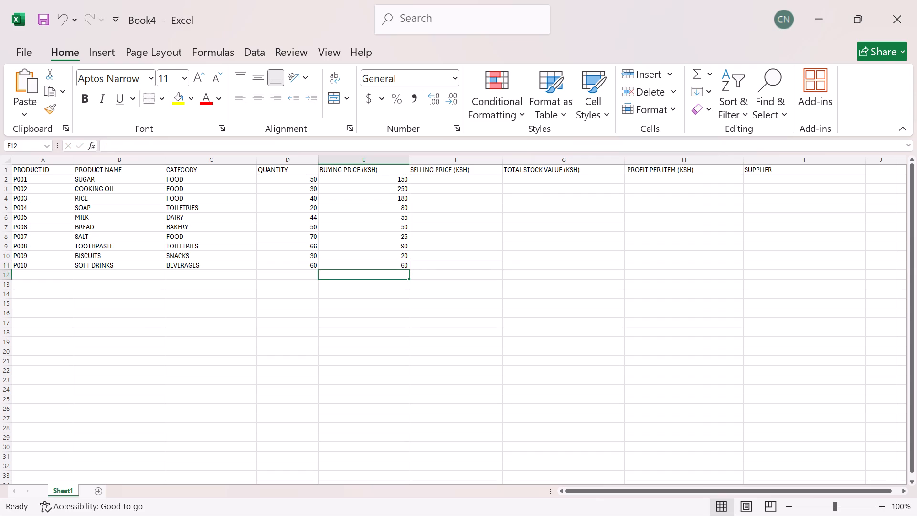
# Enter the selling prices 180, 290, 220, 100 and 65 in cells F2 to F6.
pyautogui.click(444, 174)
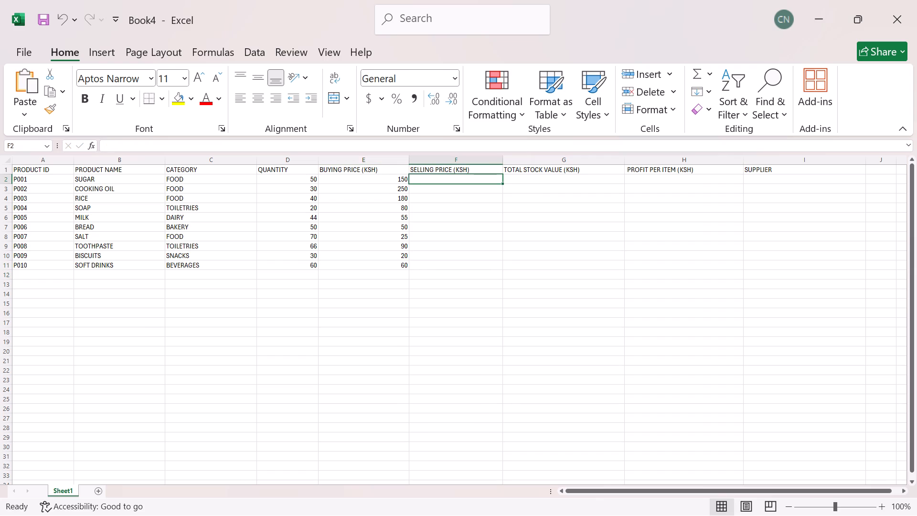
pyautogui.write('180')
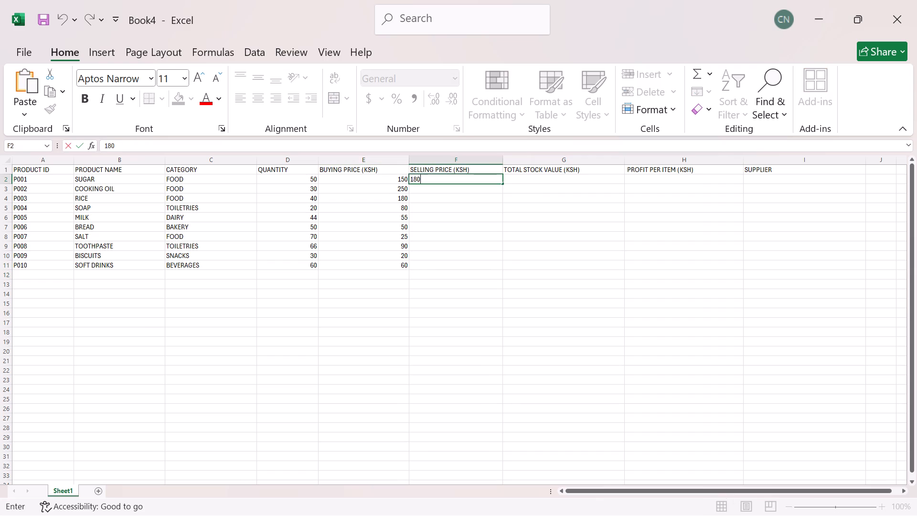
pyautogui.press('Return')
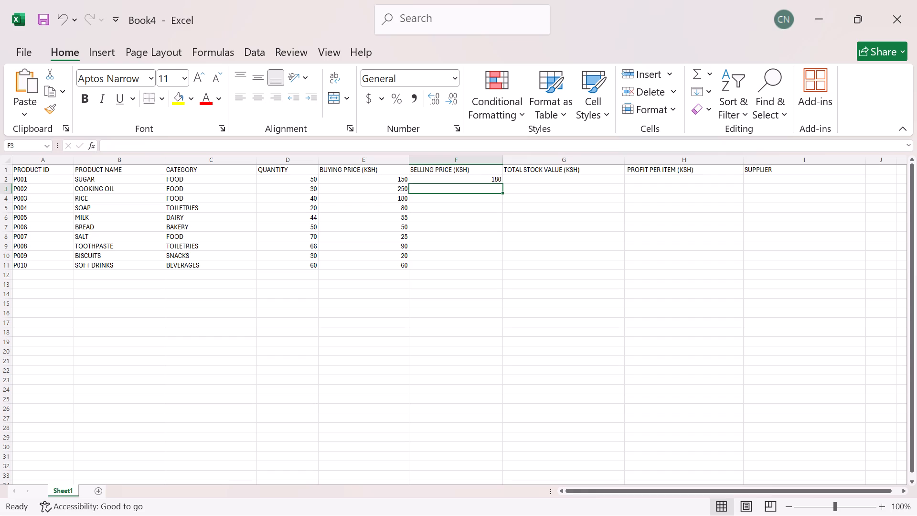
pyautogui.write('290')
pyautogui.press('Return')
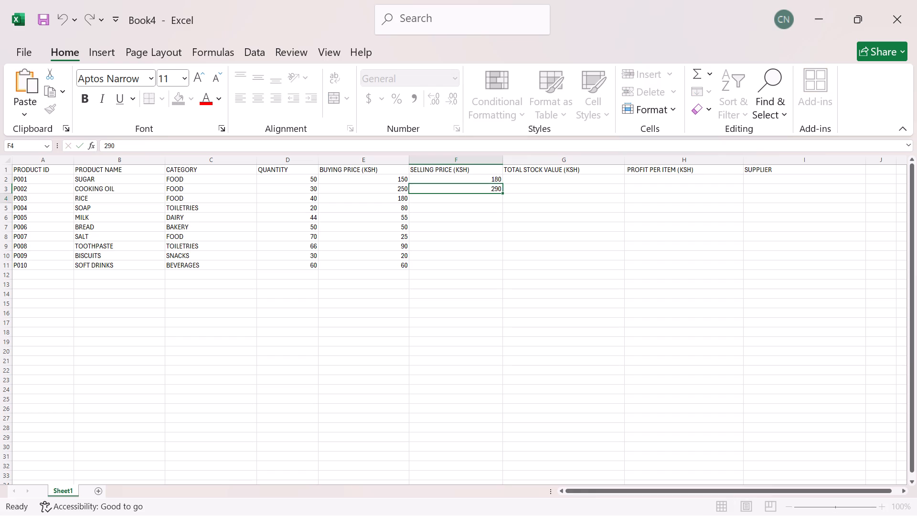
pyautogui.write('220')
pyautogui.press('Return')
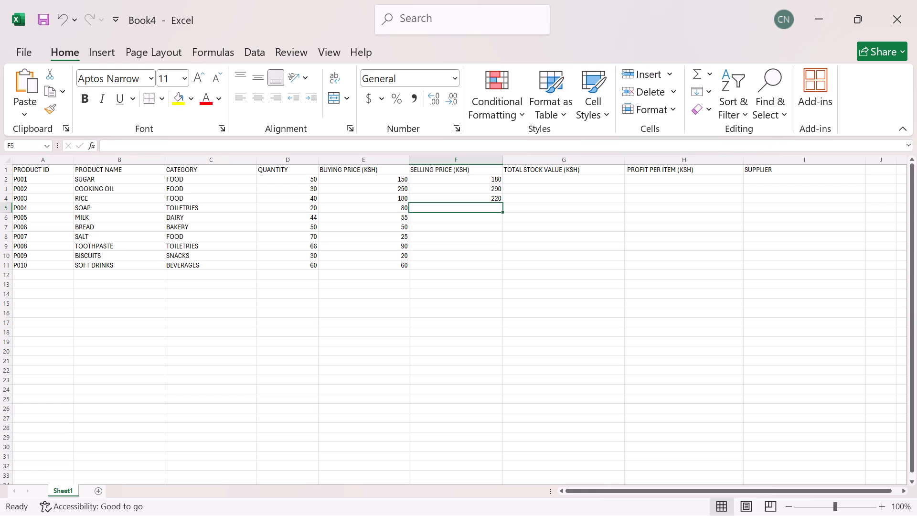
pyautogui.write('100')
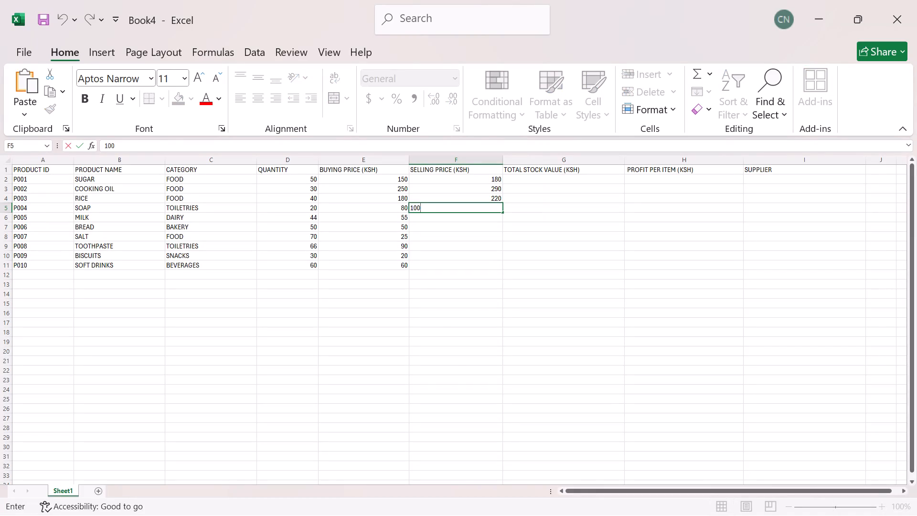
pyautogui.press('Return')
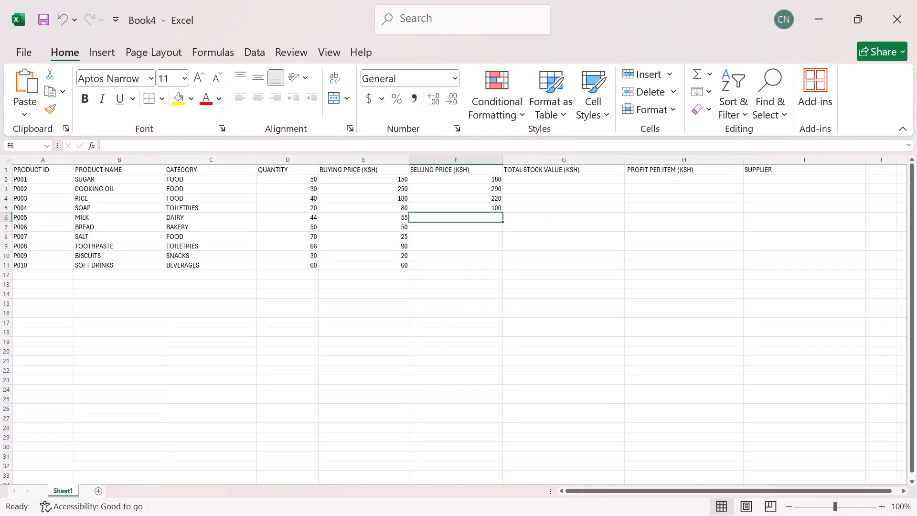
pyautogui.write('65')
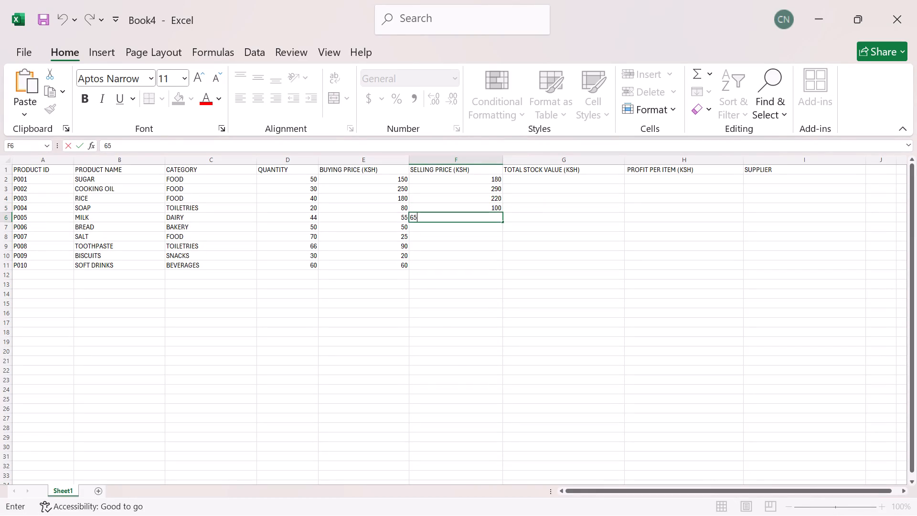
pyautogui.press('Return')
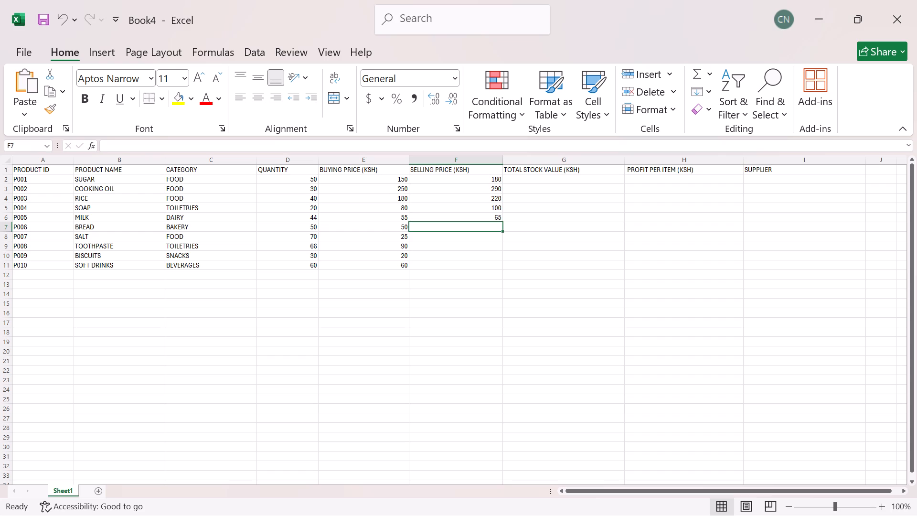
# Continue the selling prices with 65, 35, 120, 30 and 80 in cells F7 to F11.
pyautogui.write('65')
pyautogui.press('Return')
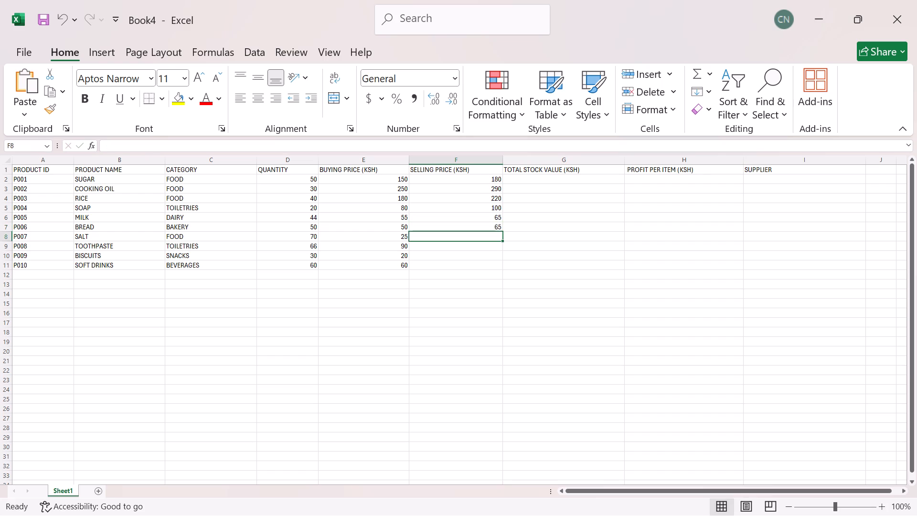
pyautogui.write('35')
pyautogui.press('Return')
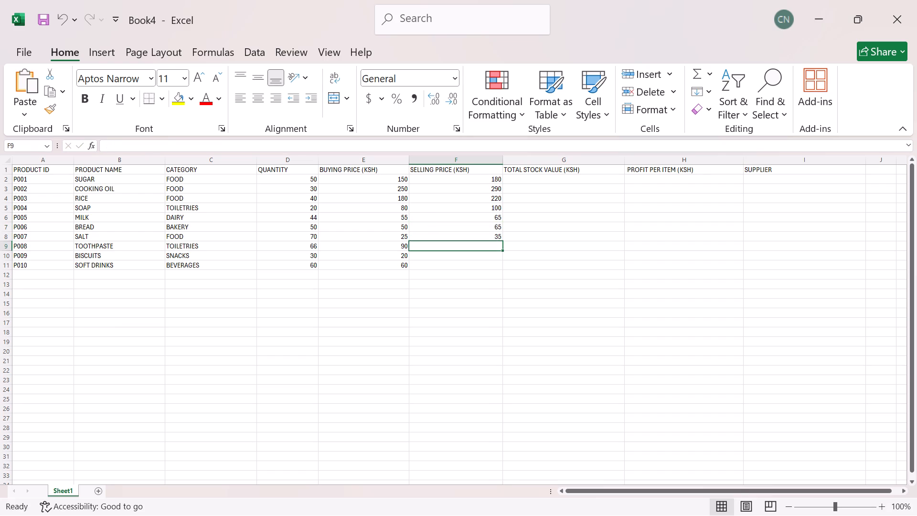
pyautogui.write('120')
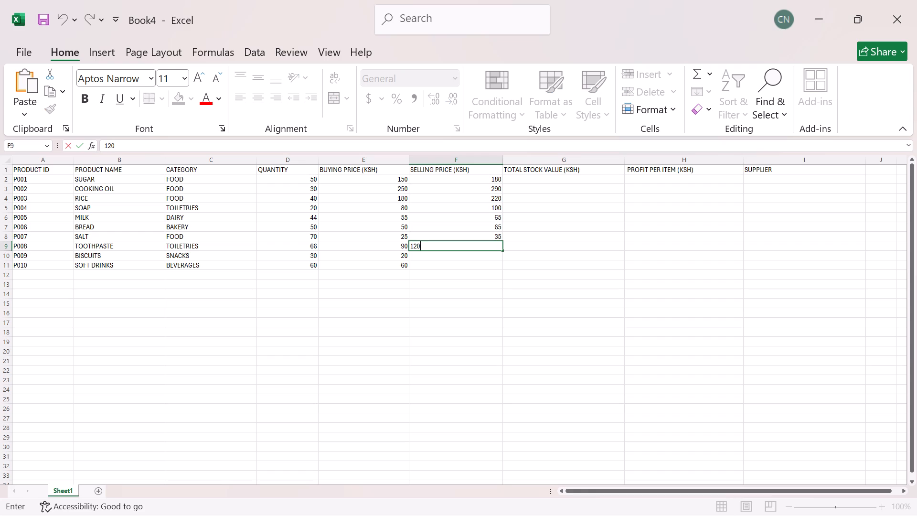
pyautogui.press('Return')
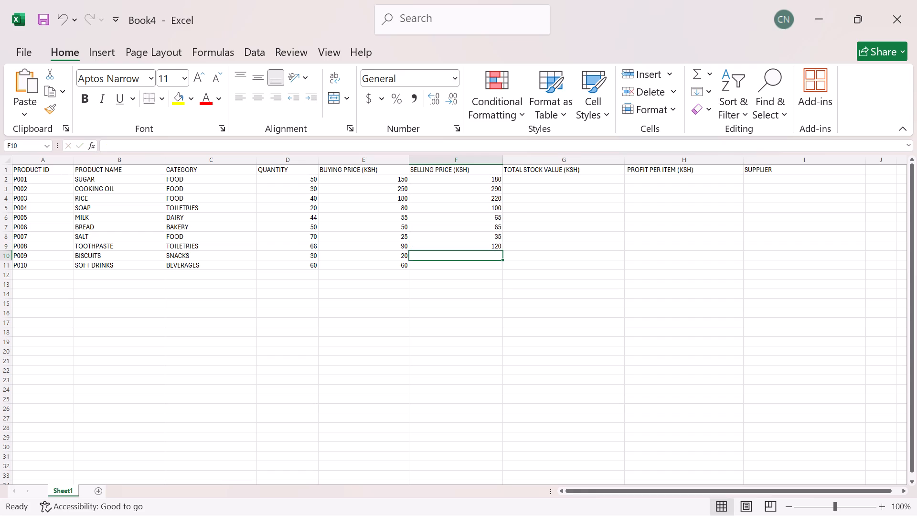
pyautogui.write('30')
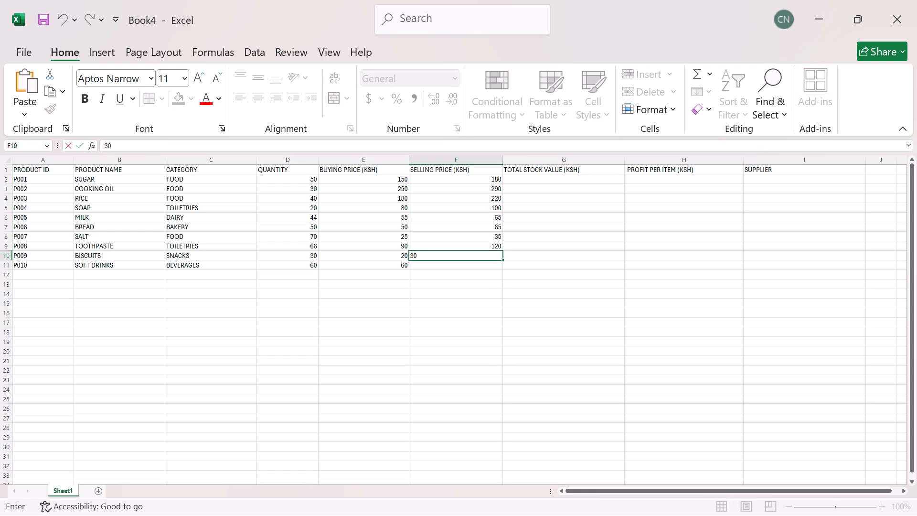
pyautogui.press('Return')
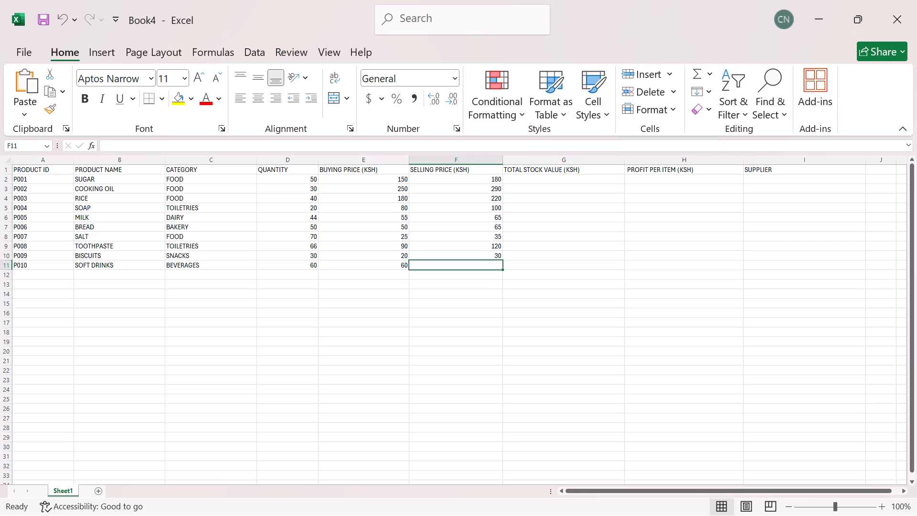
pyautogui.write('80')
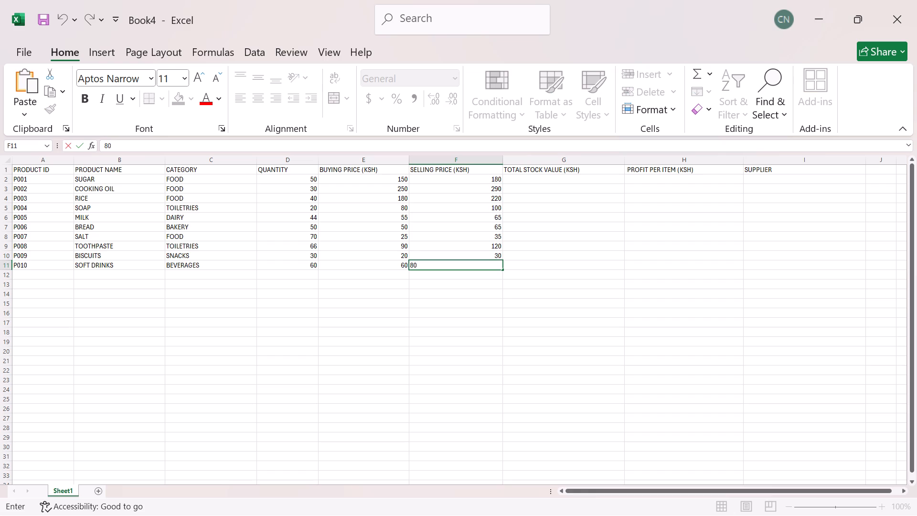
pyautogui.press('Return')
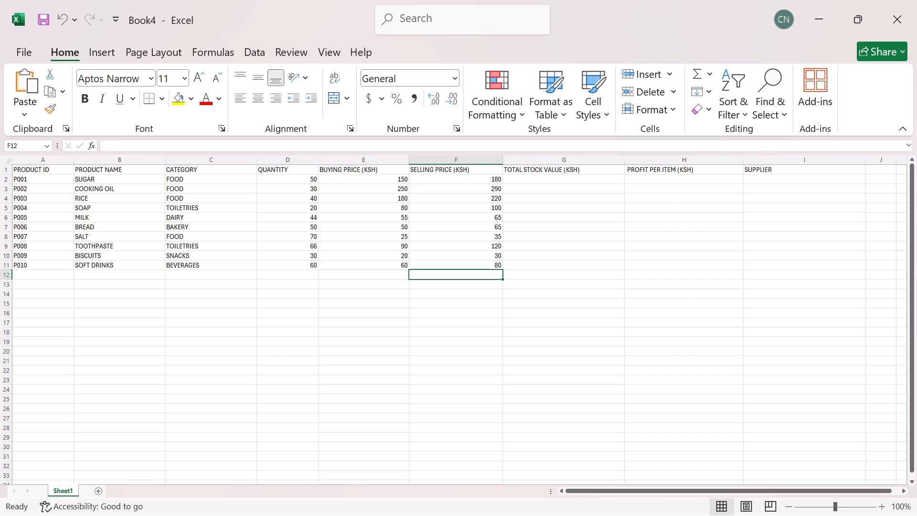
# Enter the total stock values 7500, 7500, 7200, 4800 and 24500 in cells G2 to G6.
pyautogui.click(560, 181)
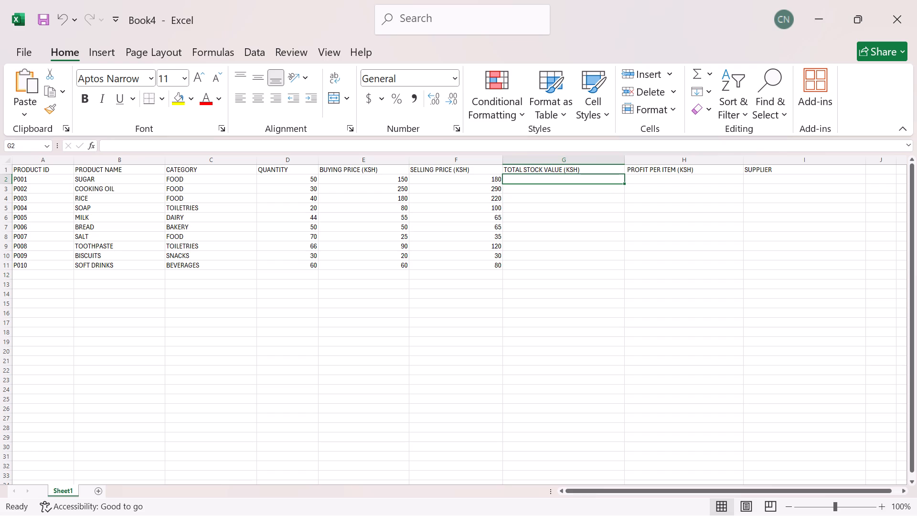
pyautogui.write('7500')
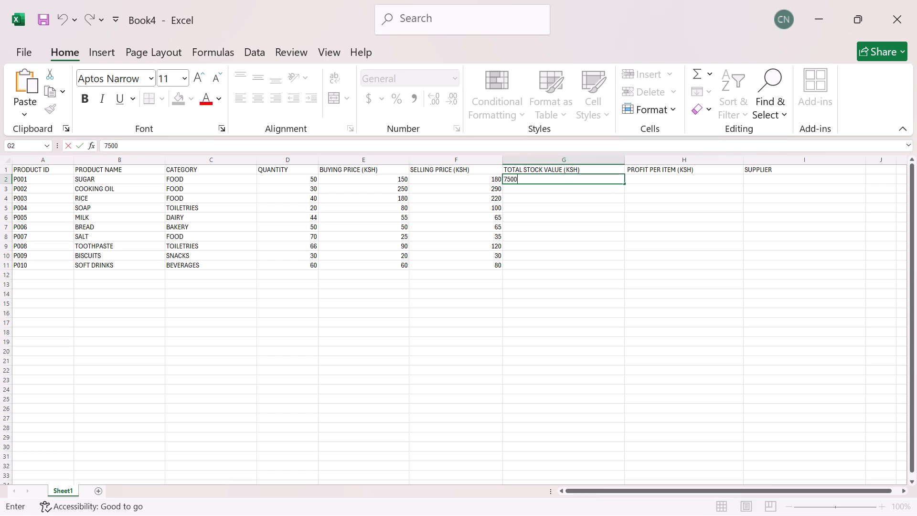
pyautogui.press('Return')
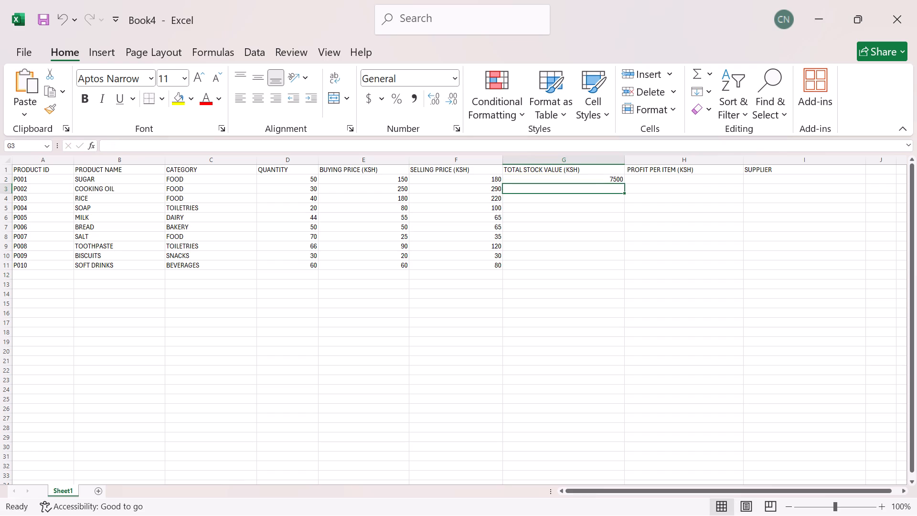
pyautogui.press('7')
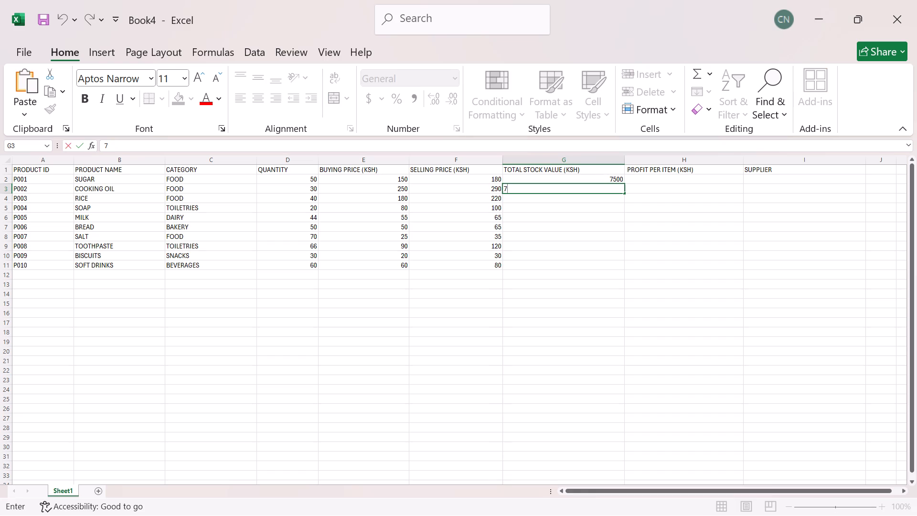
pyautogui.write('500')
pyautogui.press('Return')
pyautogui.write('7200')
pyautogui.press('Return')
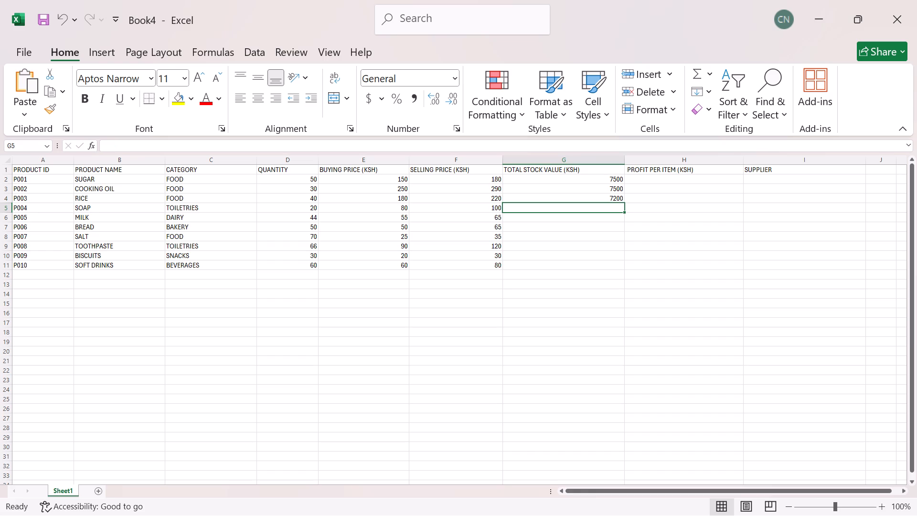
pyautogui.press('4')
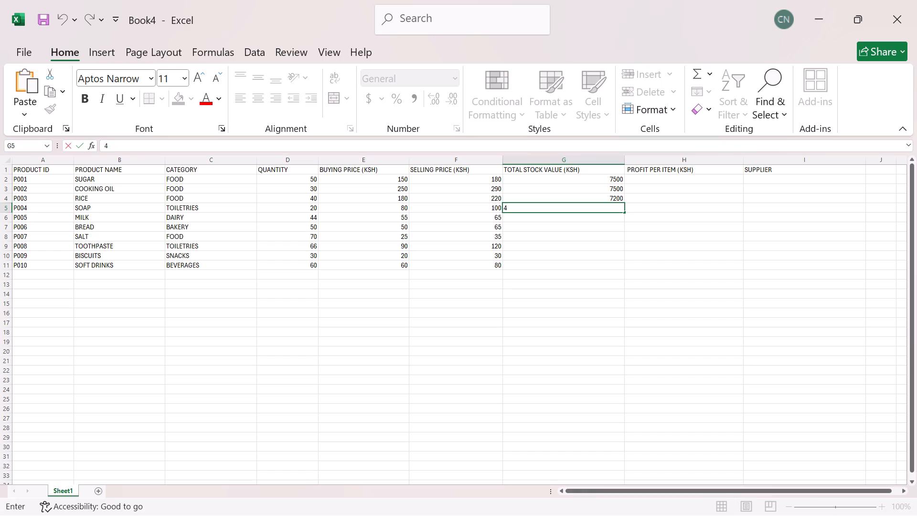
pyautogui.write('800')
pyautogui.press('Return')
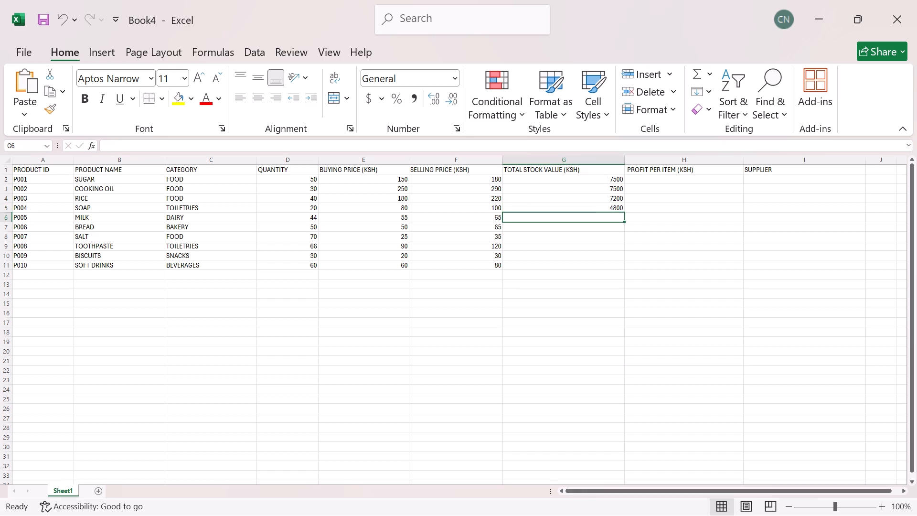
pyautogui.write('24500')
pyautogui.press('Return')
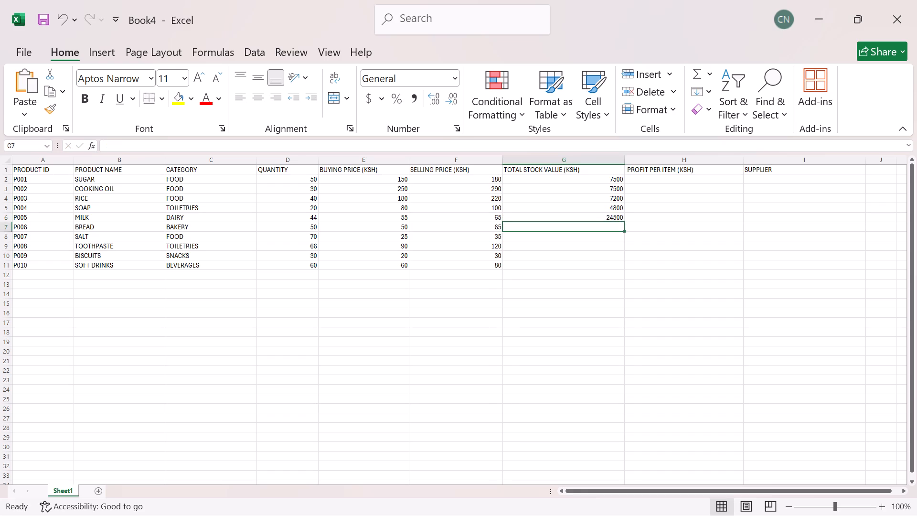
# Continue the total stock values with 1250, 1750, 3500, 200 and 2400 in cells G7 to G11.
pyautogui.write('12')
pyautogui.write('50')
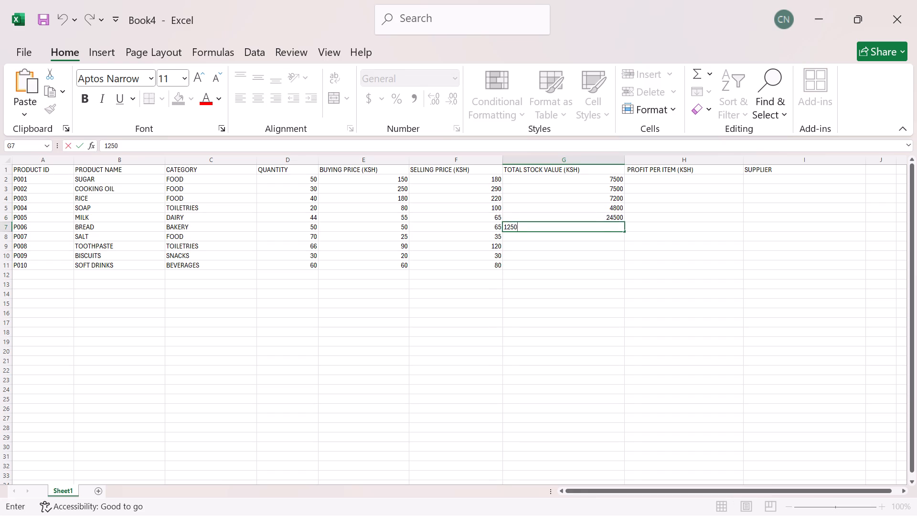
pyautogui.press('Return')
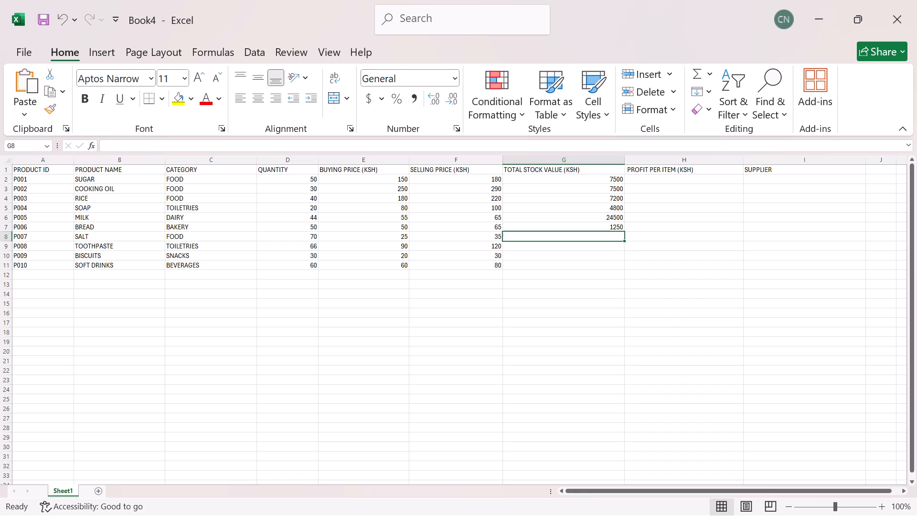
pyautogui.press('1')
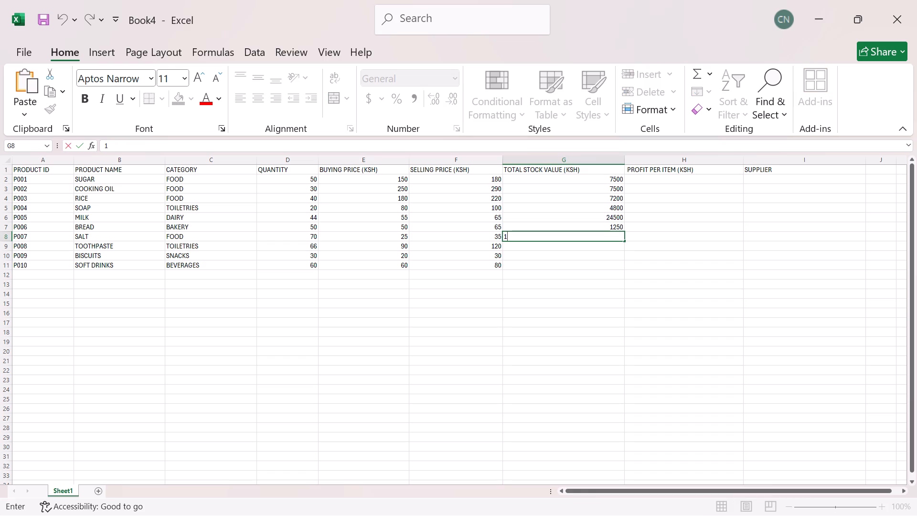
pyautogui.write('750')
pyautogui.press('Return')
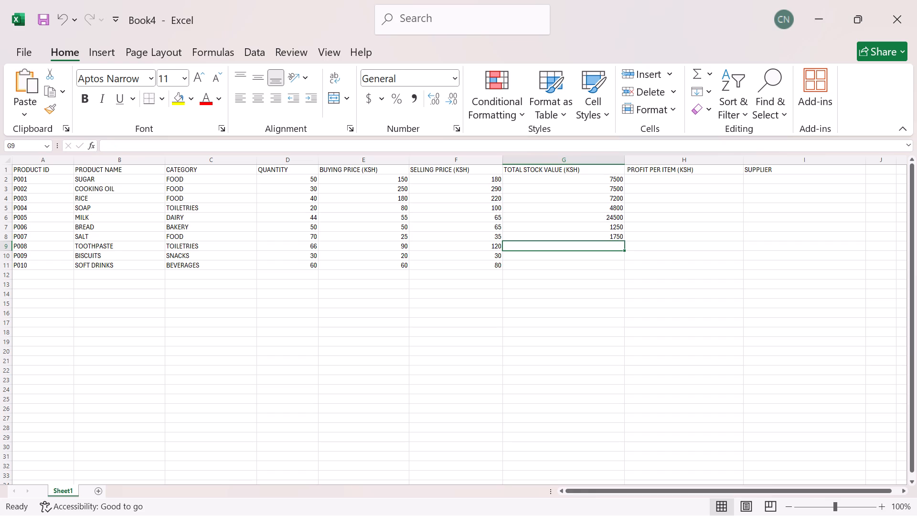
pyautogui.write('3500')
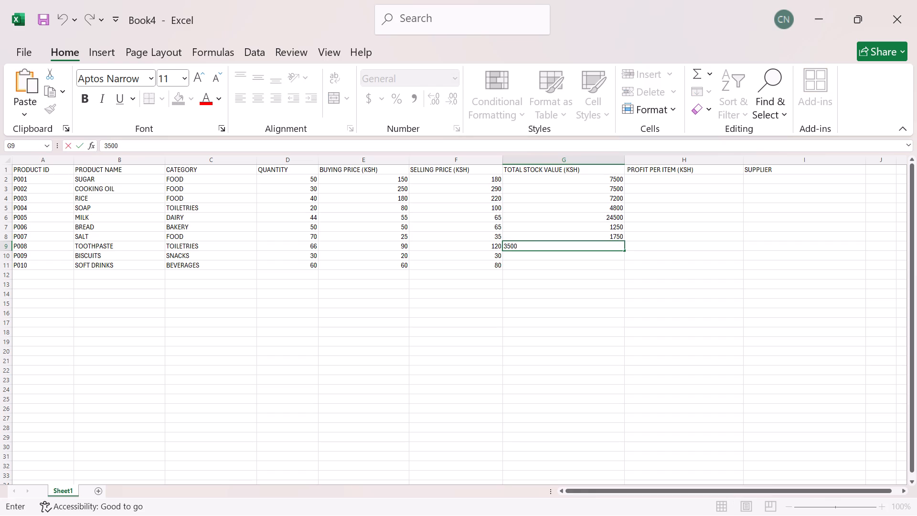
pyautogui.press('Return')
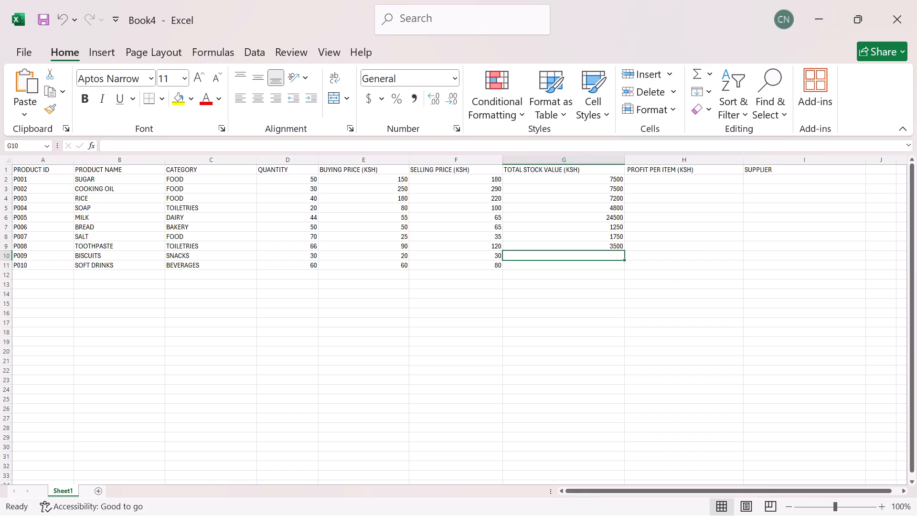
pyautogui.write('200')
pyautogui.press('Return')
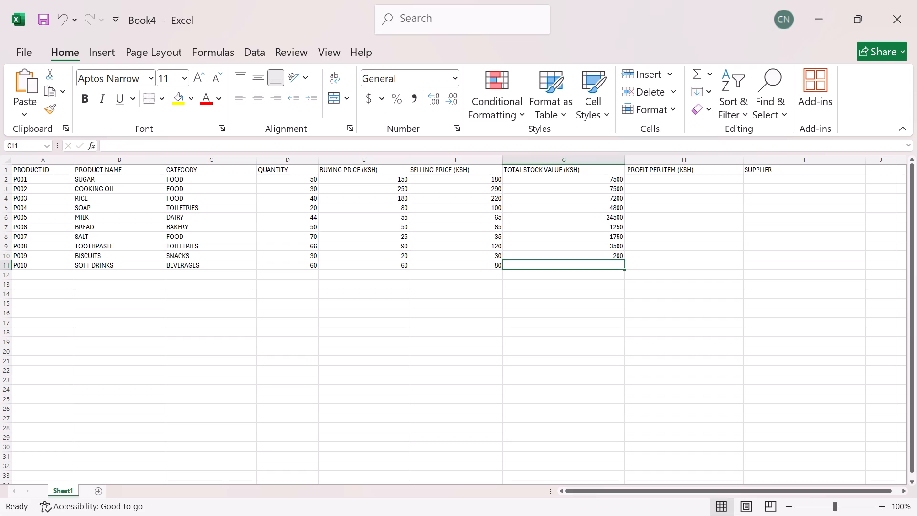
pyautogui.write('2400')
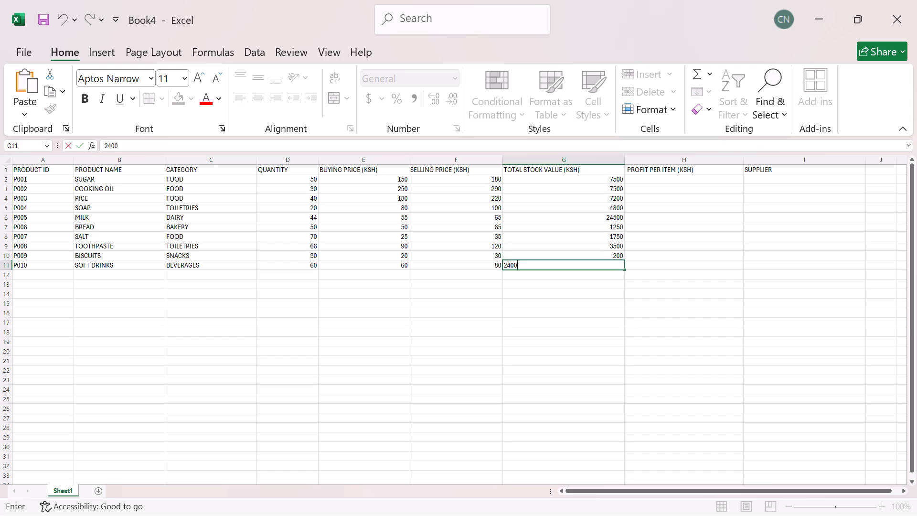
pyautogui.press('Return')
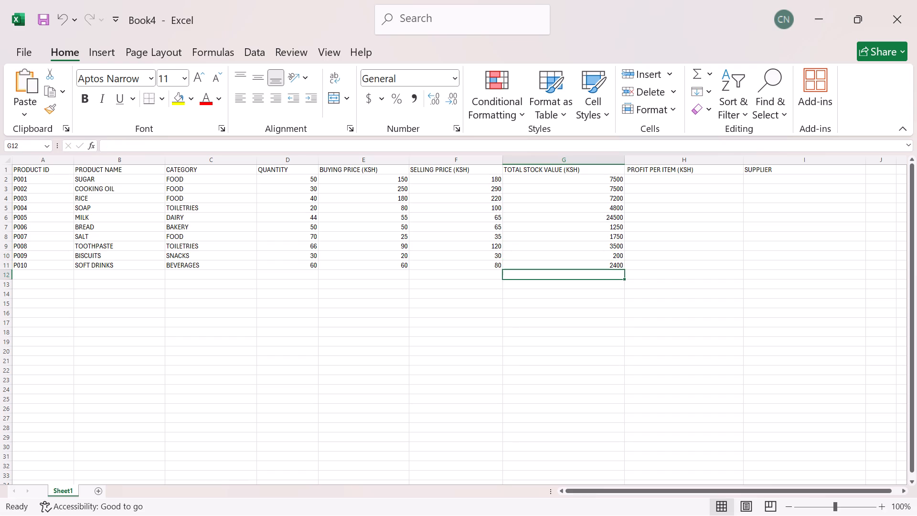
# Enter the profits per item 30, 40, 40, 40 and 20 in cells H2 to H6.
pyautogui.click(679, 178)
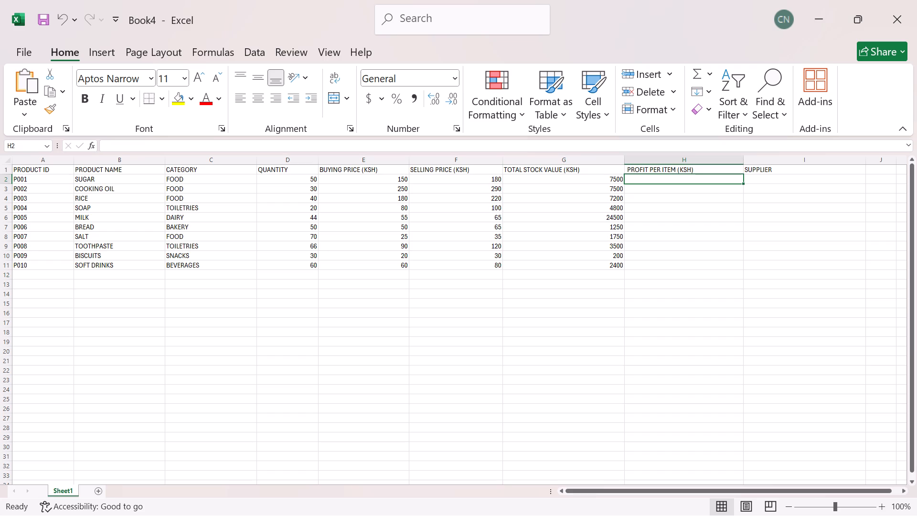
pyautogui.write('30')
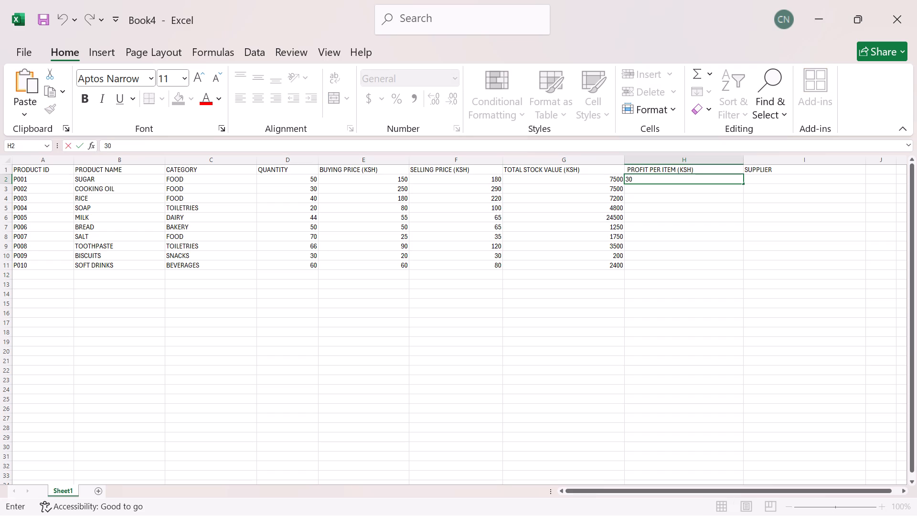
pyautogui.press('Return')
pyautogui.write('40')
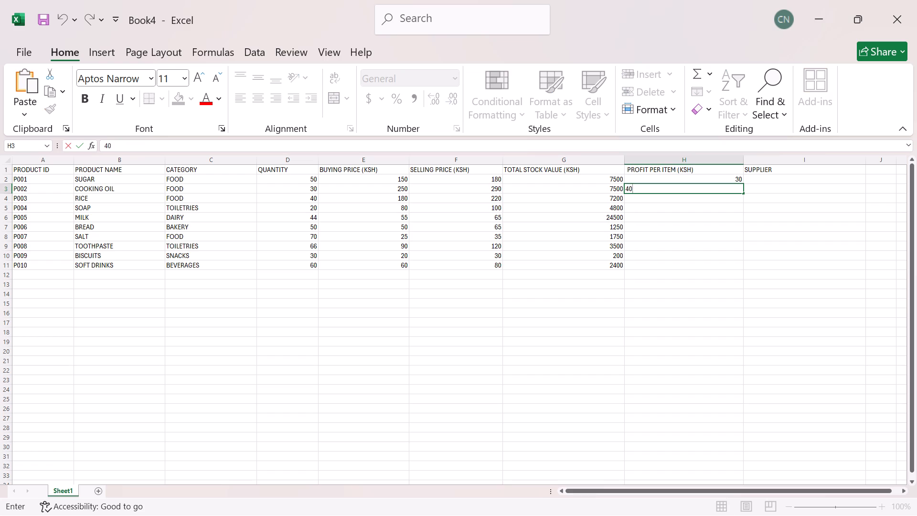
pyautogui.press('Return')
pyautogui.write('40')
pyautogui.press('Return')
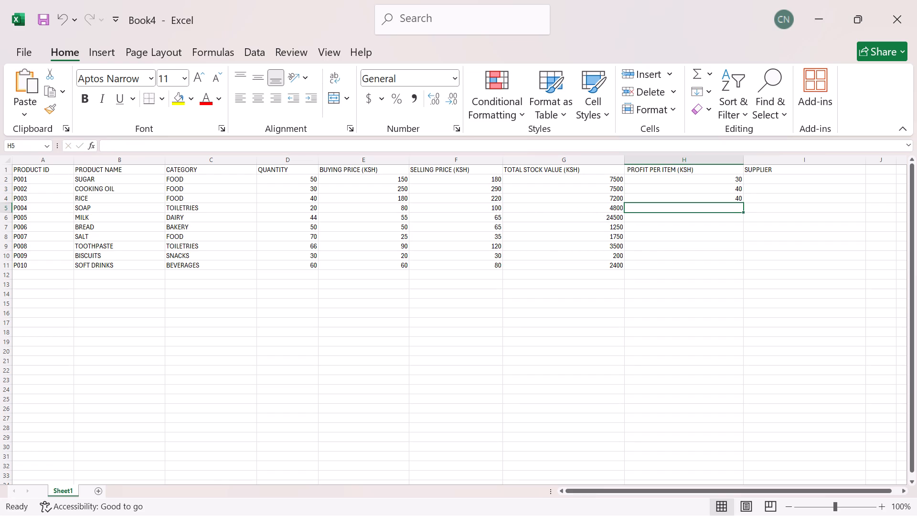
pyautogui.write('40')
pyautogui.press('Return')
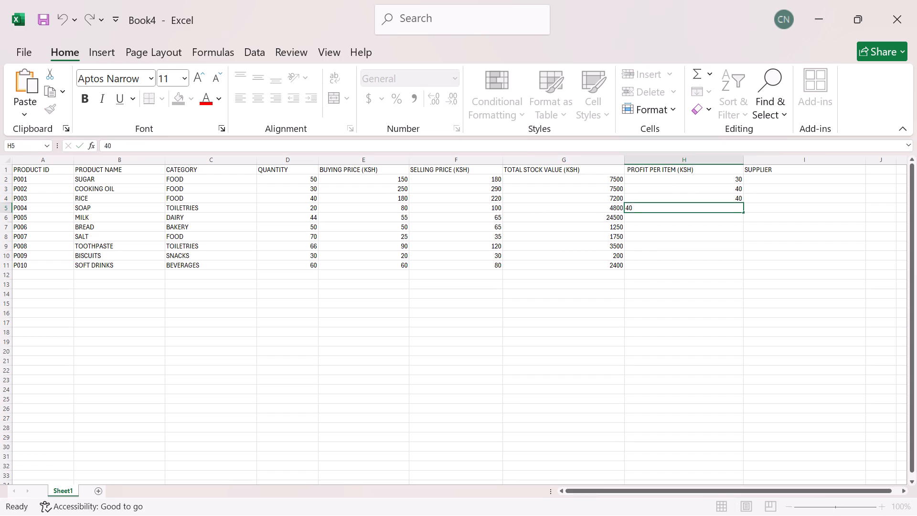
pyautogui.write('20')
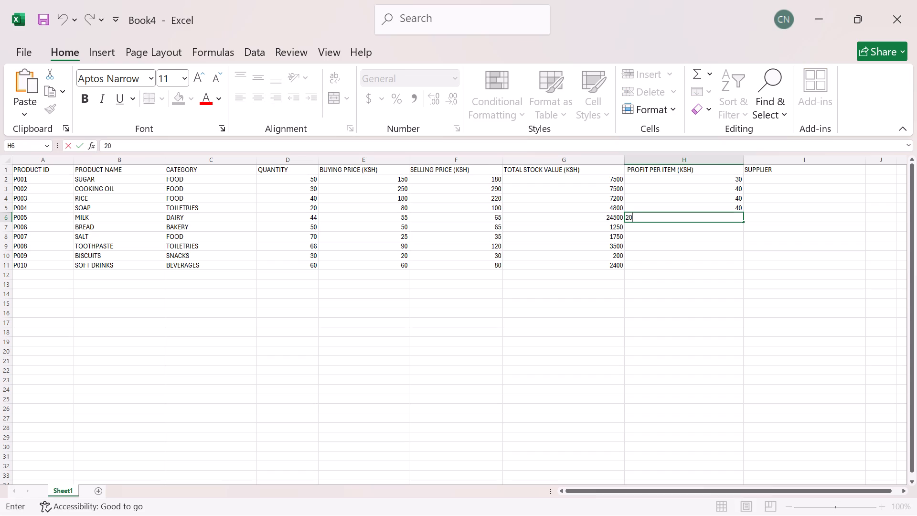
pyautogui.press('Return')
# Continue the profits per item with 10, 15, 10, 15 and 30 in cells H7 to H11.
pyautogui.write('10')
pyautogui.press('Return')
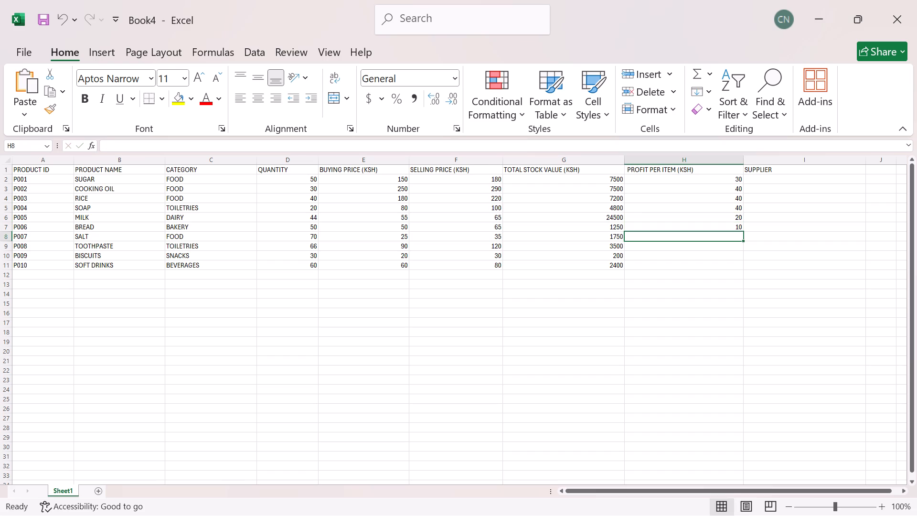
pyautogui.write('15')
pyautogui.press('Return')
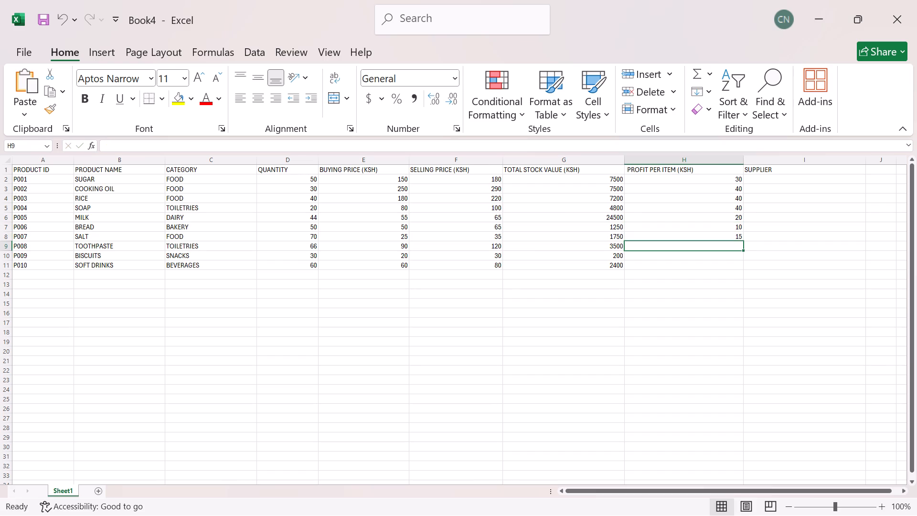
pyautogui.press('1')
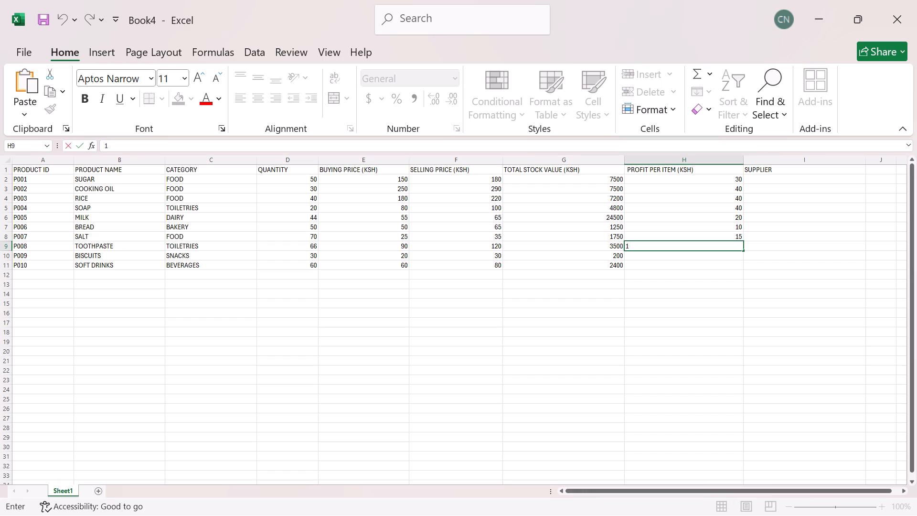
pyautogui.press('0')
pyautogui.press('Return')
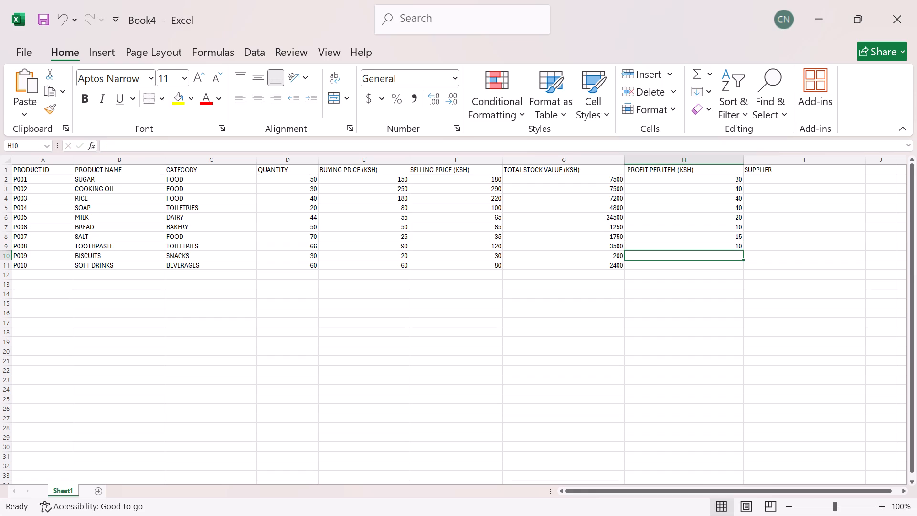
pyautogui.write('15')
pyautogui.press('Return')
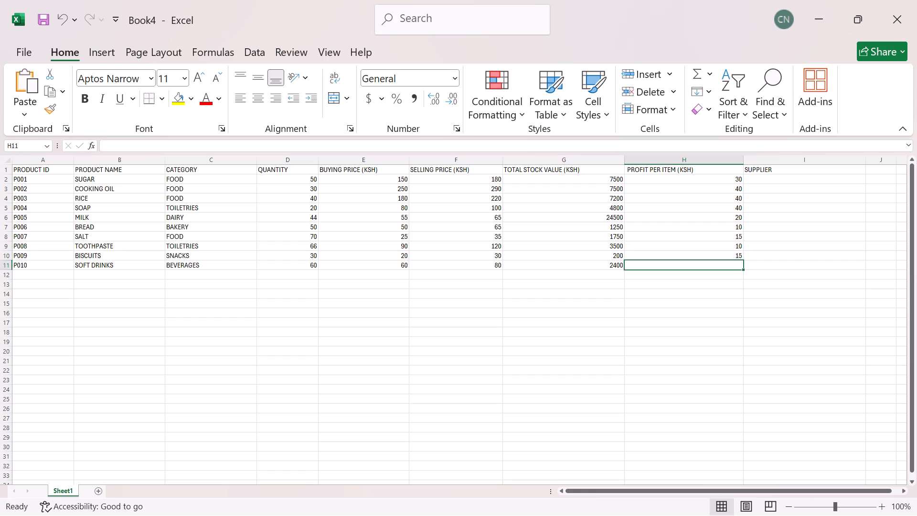
pyautogui.write('30')
pyautogui.press('Return')
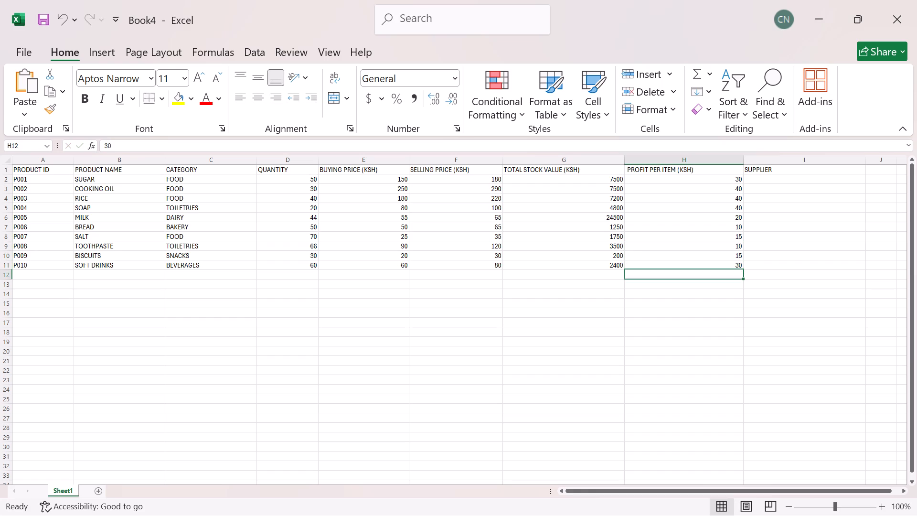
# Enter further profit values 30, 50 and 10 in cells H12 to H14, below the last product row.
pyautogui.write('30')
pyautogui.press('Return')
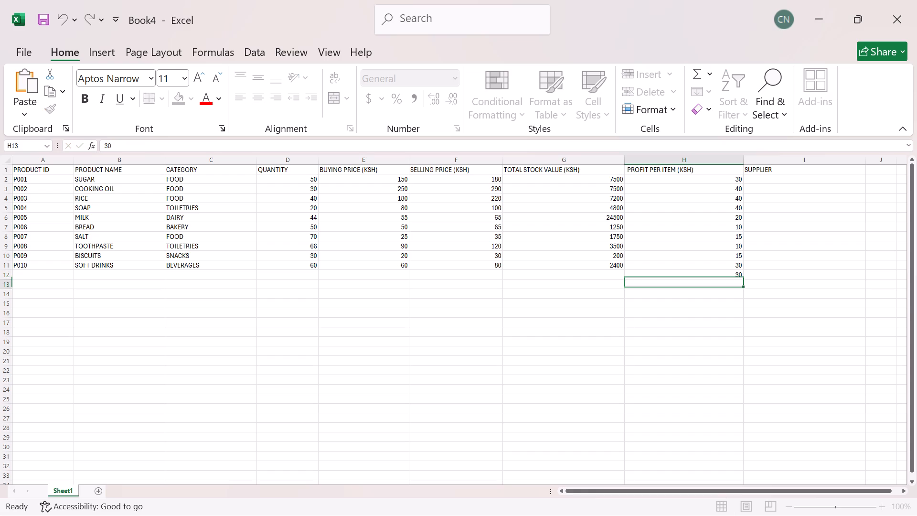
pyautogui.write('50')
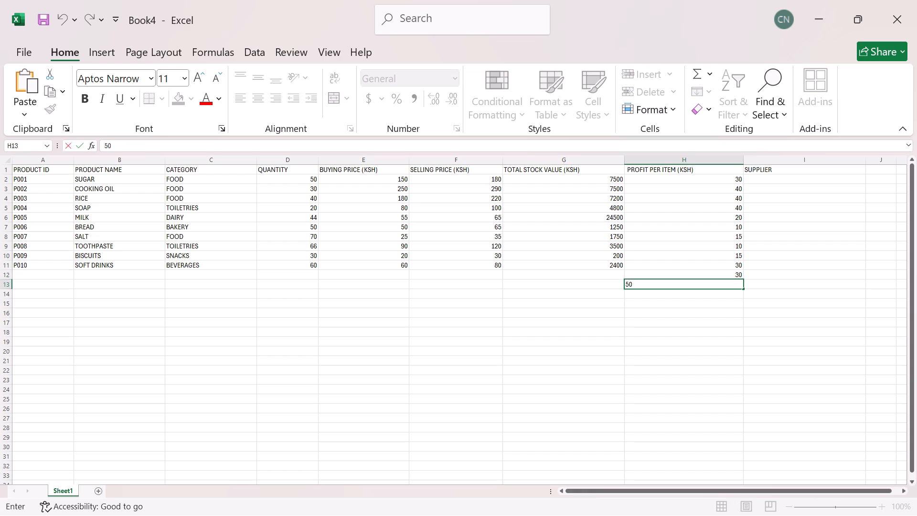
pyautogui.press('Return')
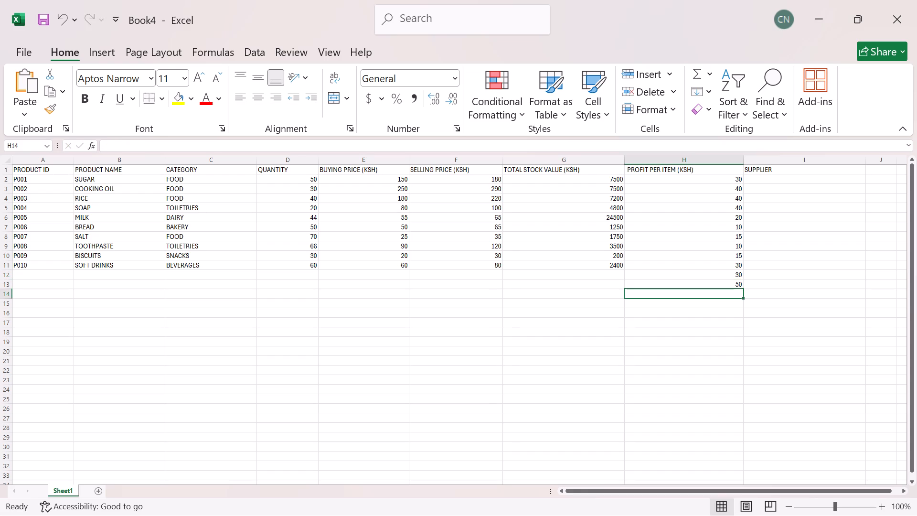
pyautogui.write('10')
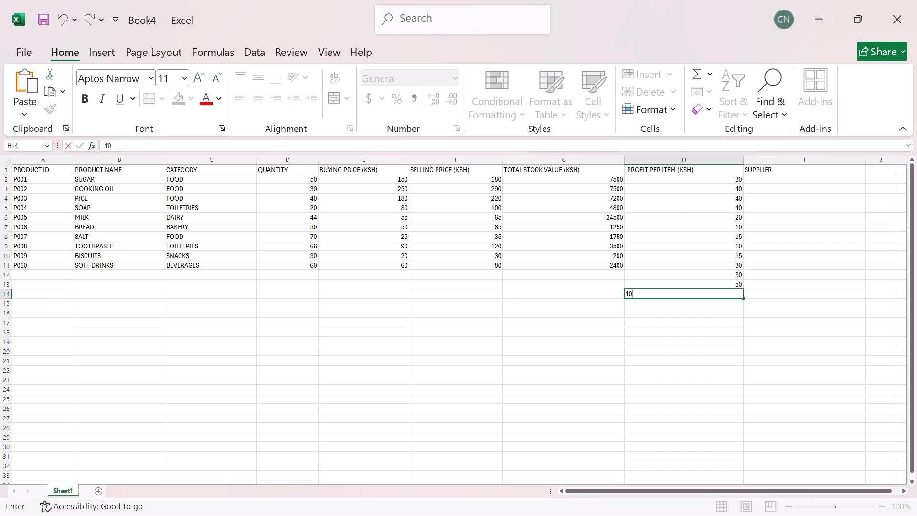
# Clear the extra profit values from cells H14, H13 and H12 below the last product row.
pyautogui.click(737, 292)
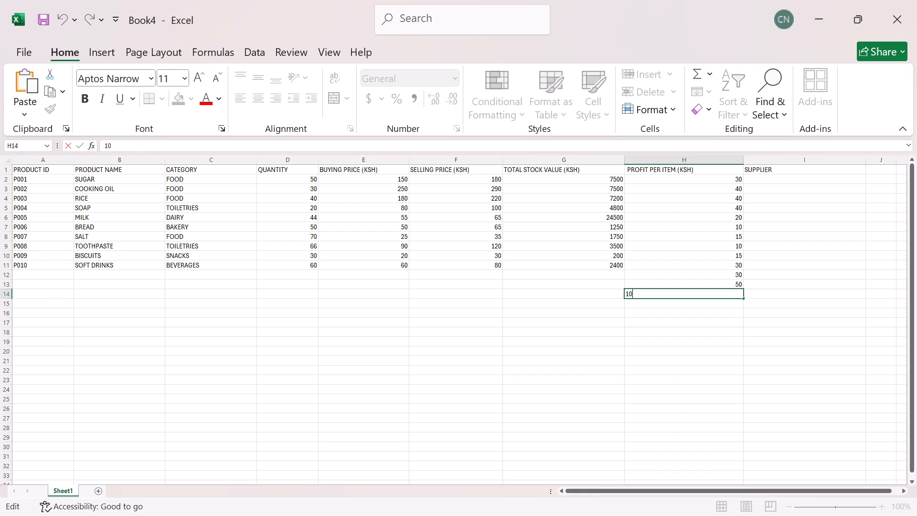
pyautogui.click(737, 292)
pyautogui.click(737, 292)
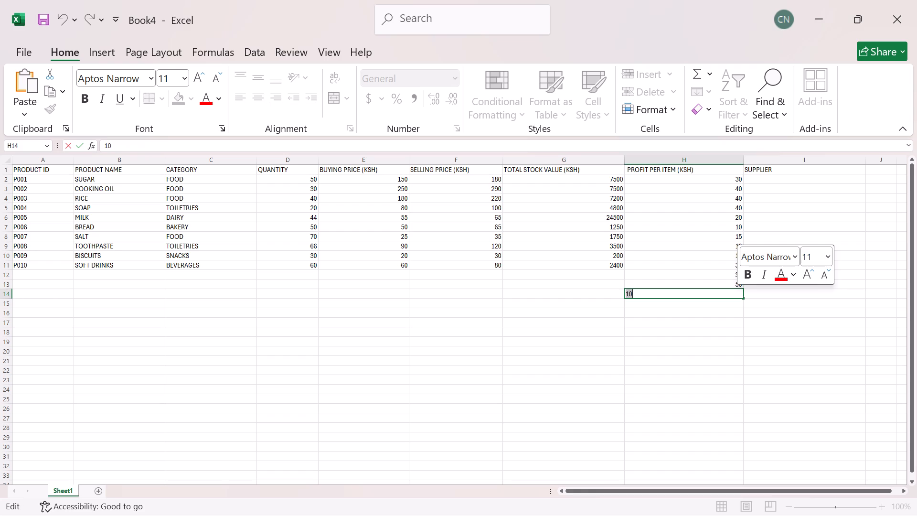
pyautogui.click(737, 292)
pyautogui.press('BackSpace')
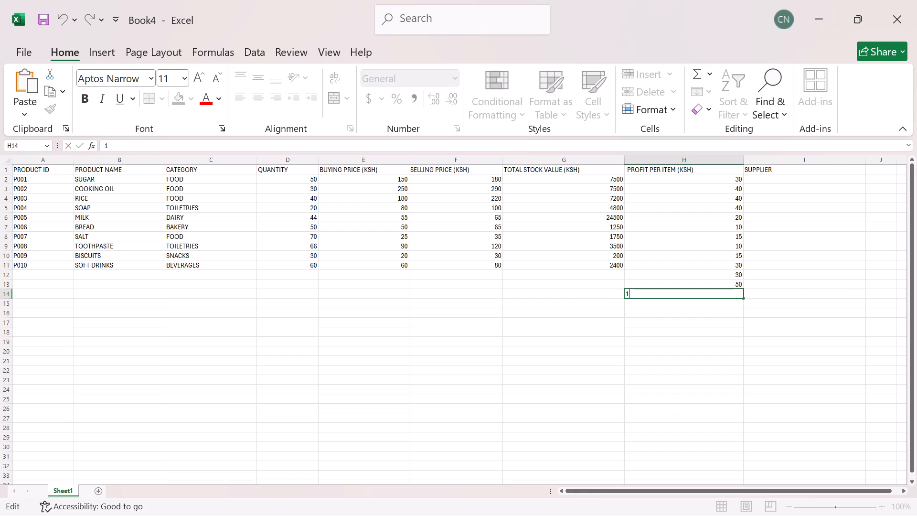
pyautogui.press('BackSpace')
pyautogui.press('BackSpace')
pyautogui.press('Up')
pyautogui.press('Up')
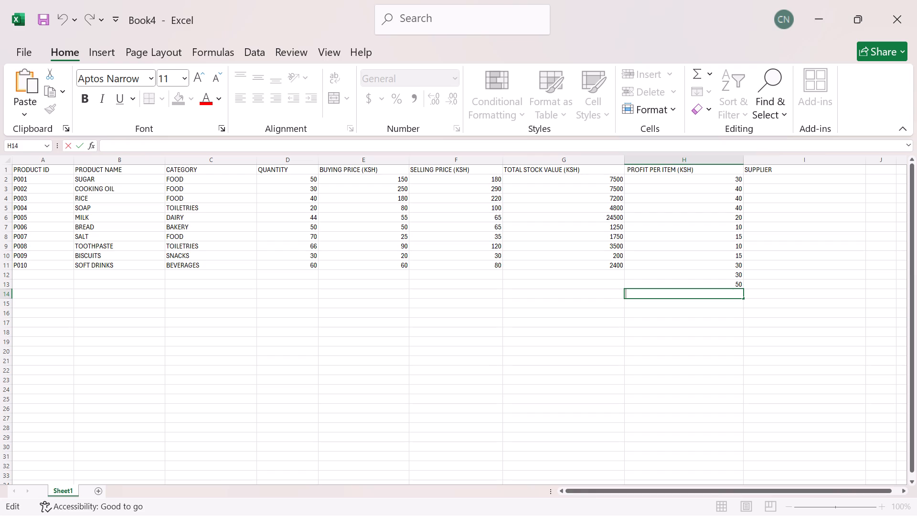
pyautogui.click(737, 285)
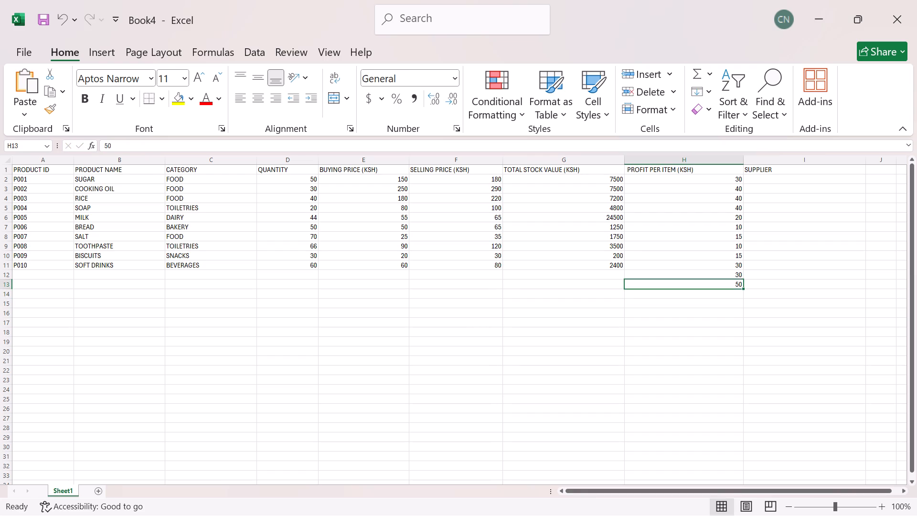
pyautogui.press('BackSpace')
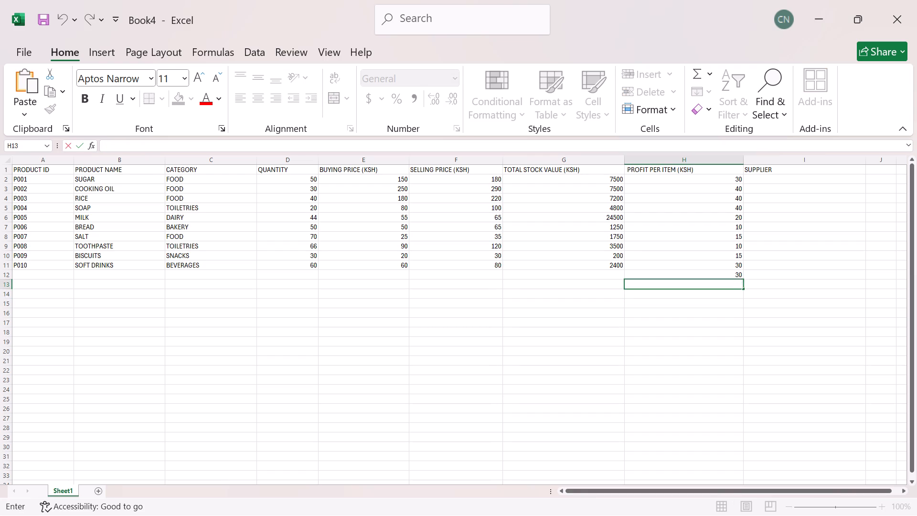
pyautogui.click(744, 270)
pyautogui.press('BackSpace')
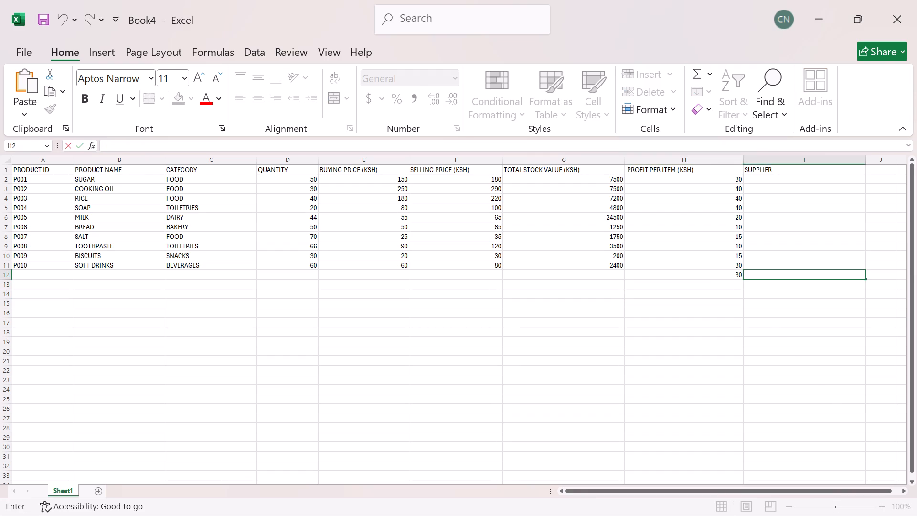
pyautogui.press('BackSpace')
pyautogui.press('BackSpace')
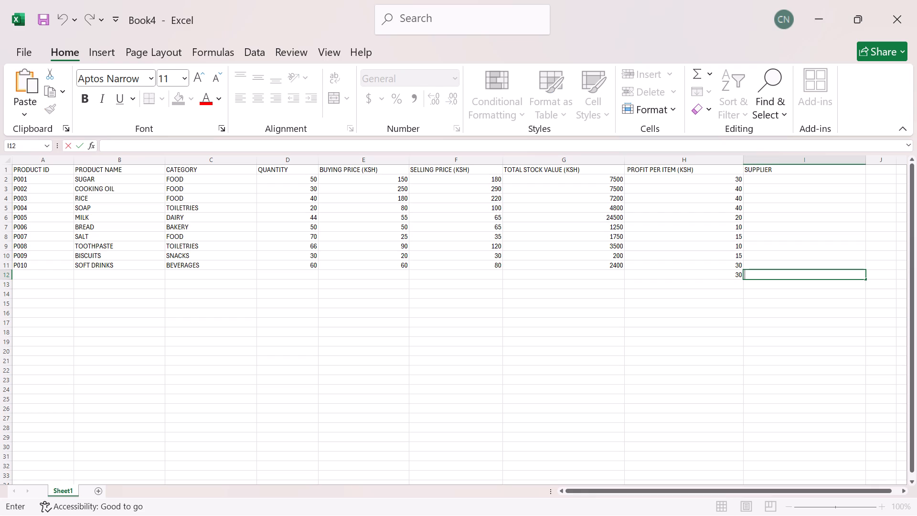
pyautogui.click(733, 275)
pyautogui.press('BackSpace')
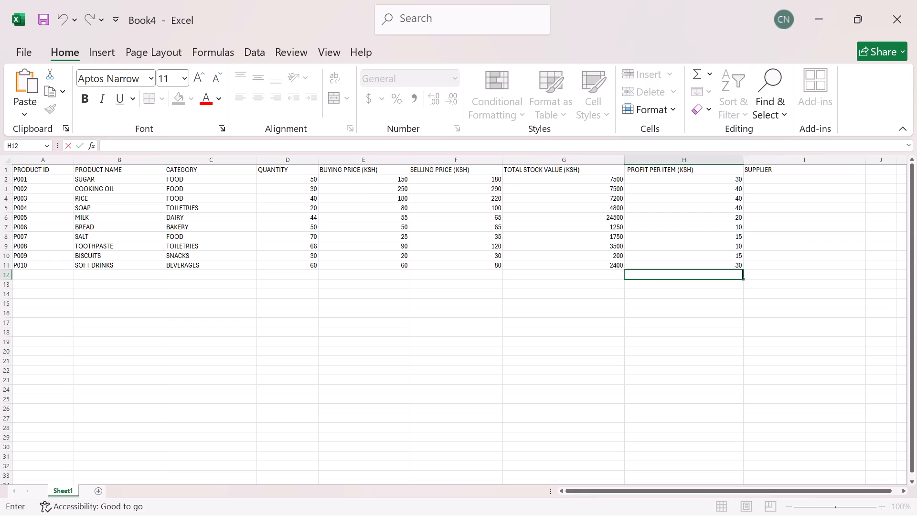
# Enter BROOKSIDE LTD as the supplier for sugar in cell I2.
pyautogui.click(761, 178)
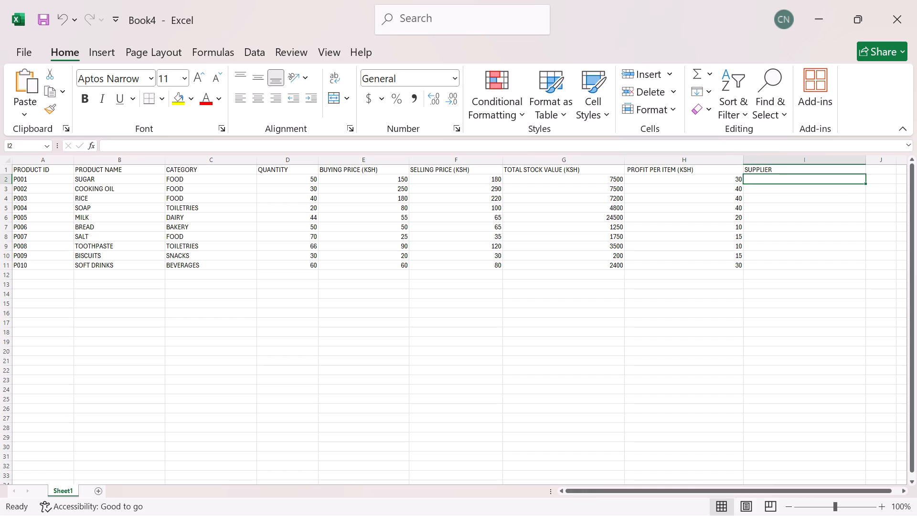
pyautogui.press('b')
pyautogui.write('ROOKSIDE')
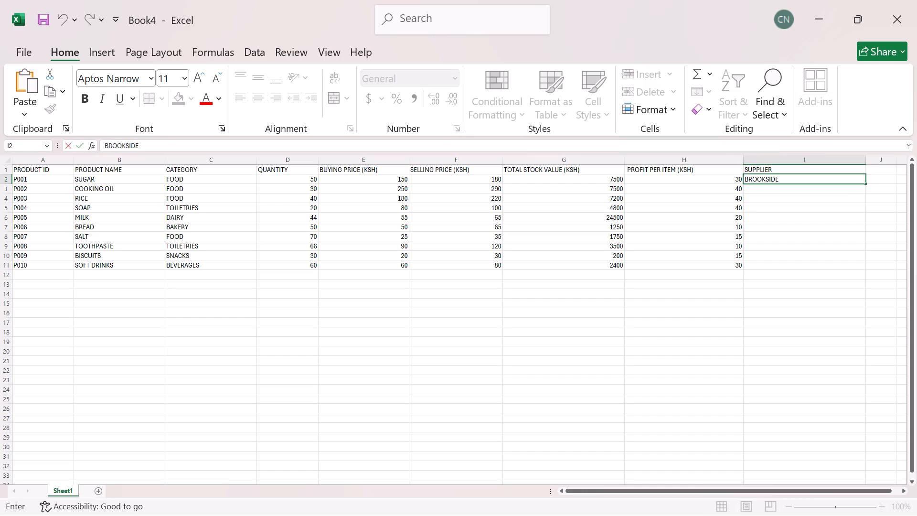
pyautogui.press('Return')
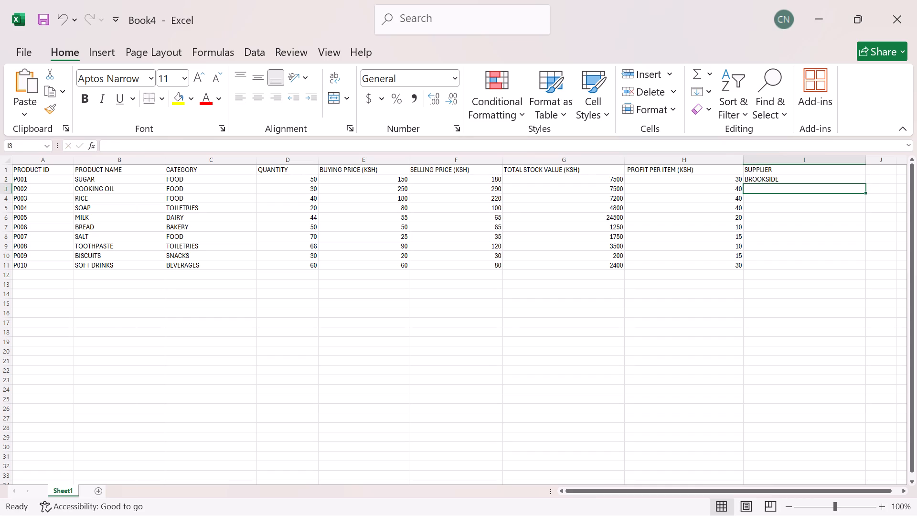
pyautogui.click(819, 177)
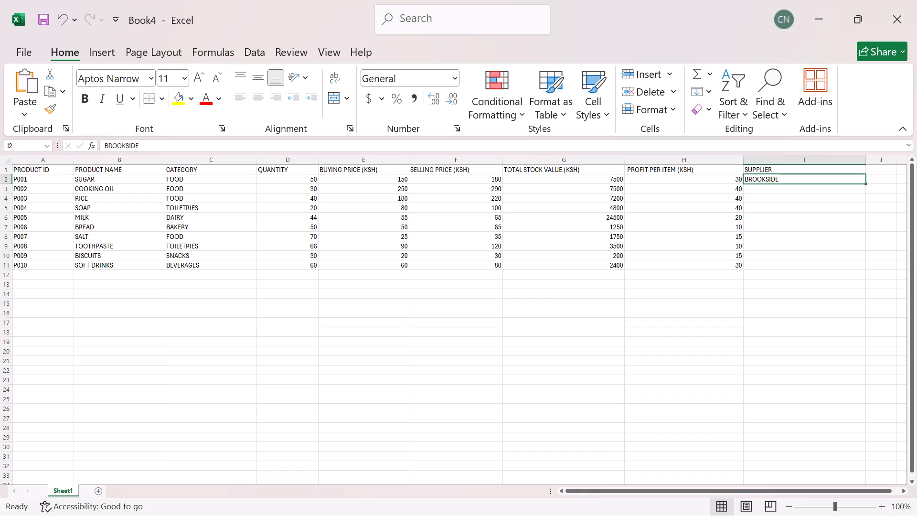
pyautogui.click(819, 177)
pyautogui.press('space')
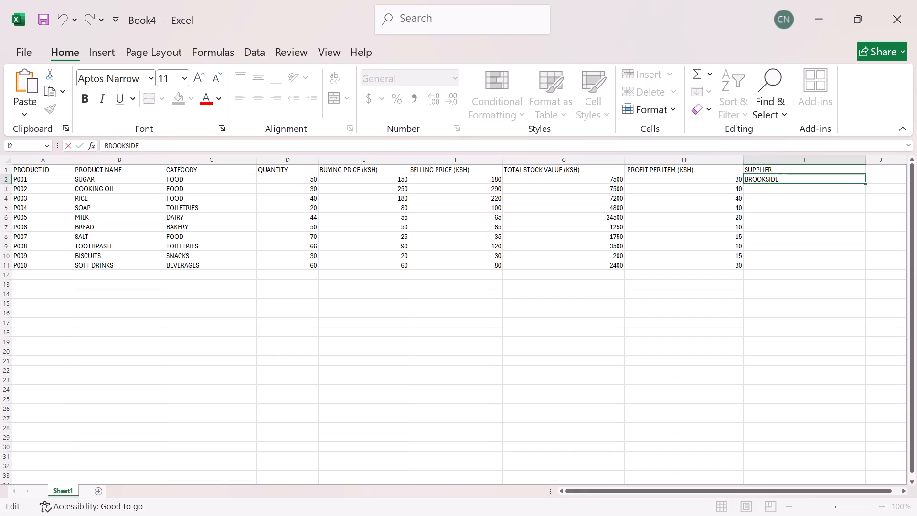
pyautogui.press('l')
pyautogui.write('TD')
pyautogui.press('Return')
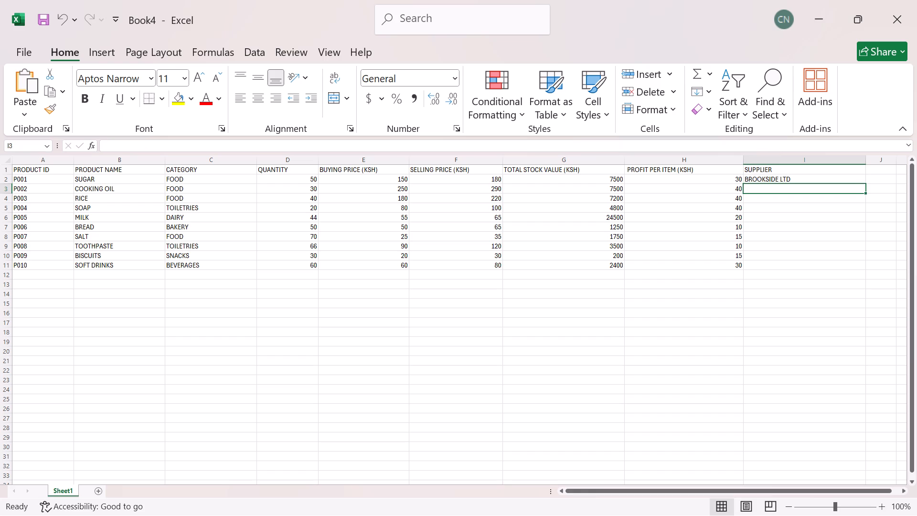
# Continue the suppliers with BIDCO, MWEA TRADERS, PZ CUSSONS and BROOKSIDE LTD in cells I3 to I6.
pyautogui.press('b')
pyautogui.write('IDCO')
pyautogui.press('Return')
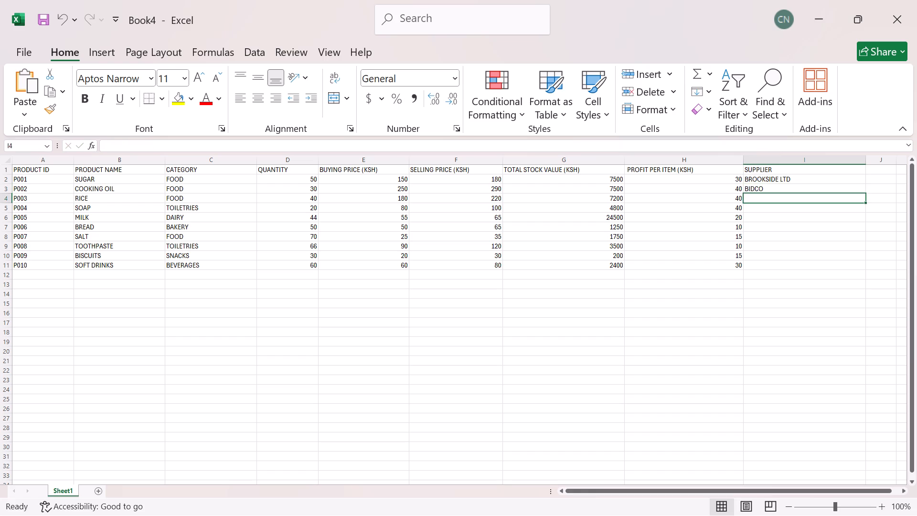
pyautogui.write('MWEA TRADERS')
pyautogui.press('Return')
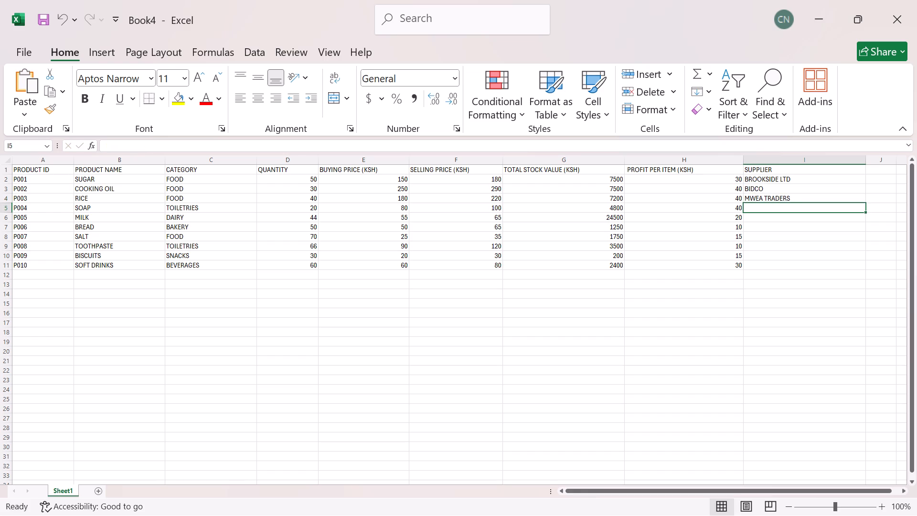
pyautogui.press('p')
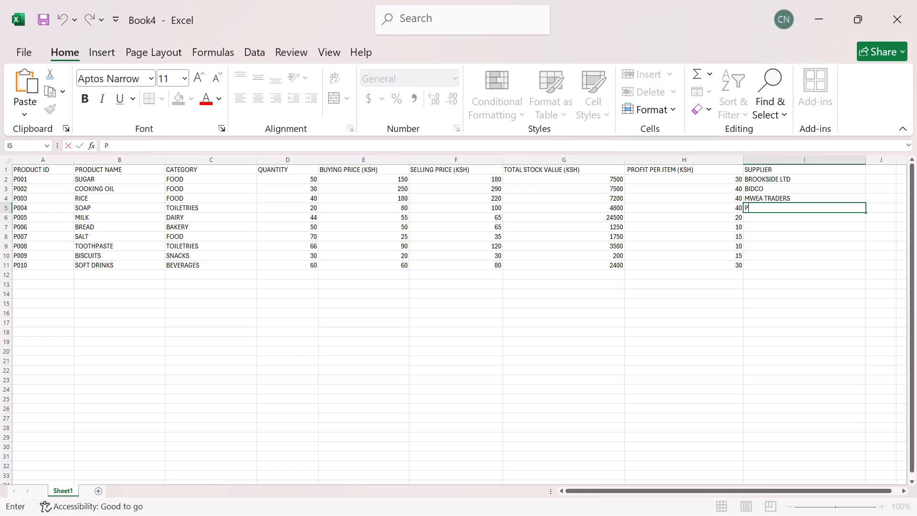
pyautogui.write('Z CUSSONS')
pyautogui.press('Return')
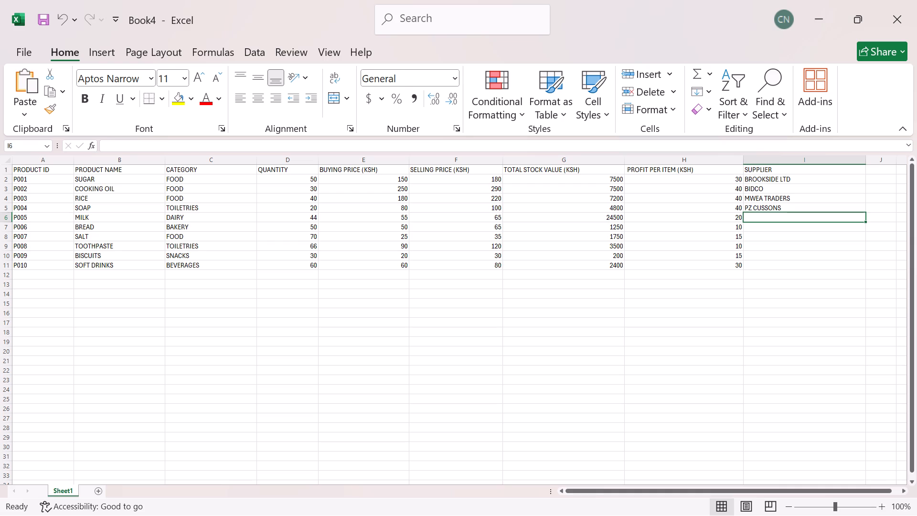
pyautogui.press('b')
pyautogui.write('ROOKS')
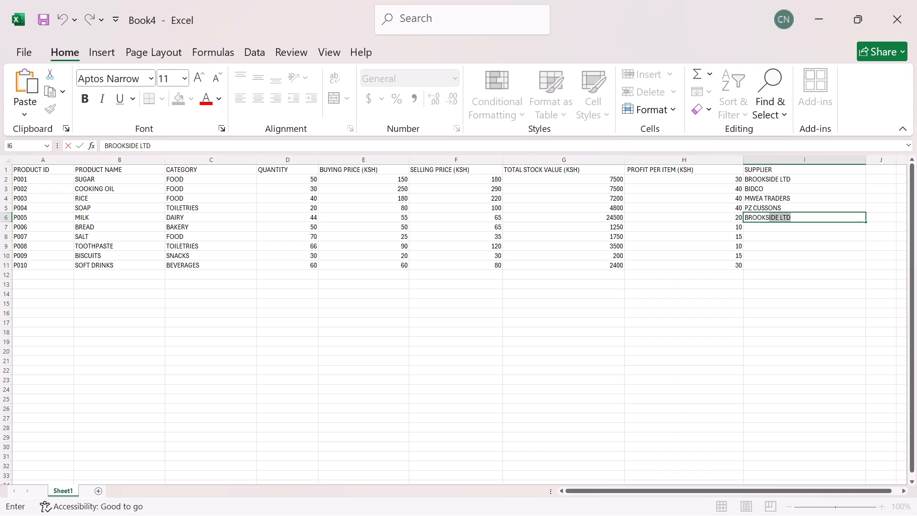
pyautogui.write('IDE')
pyautogui.press('Return')
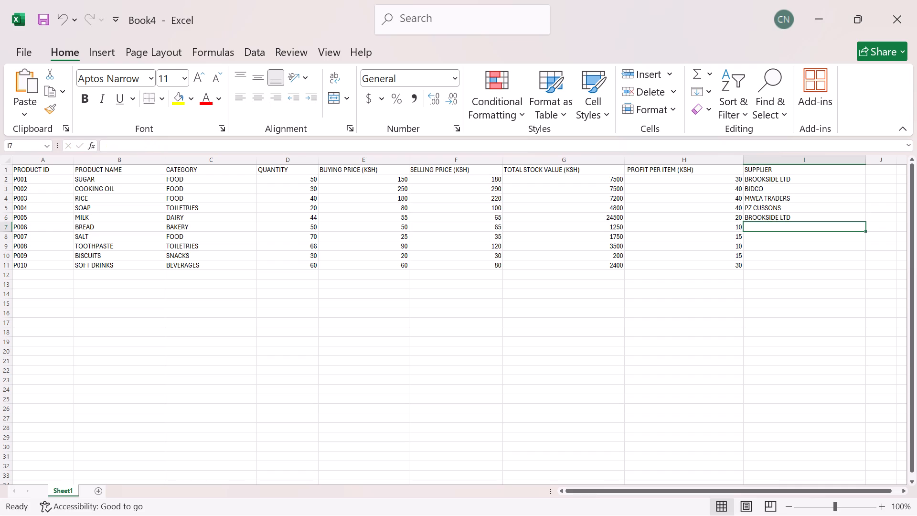
# Enter the suppliers LOCAL BAKERY, KAPA OIL and COLGATE for bread, salt and toothpaste in cells I7 to I9.
pyautogui.write('LOCAL B')
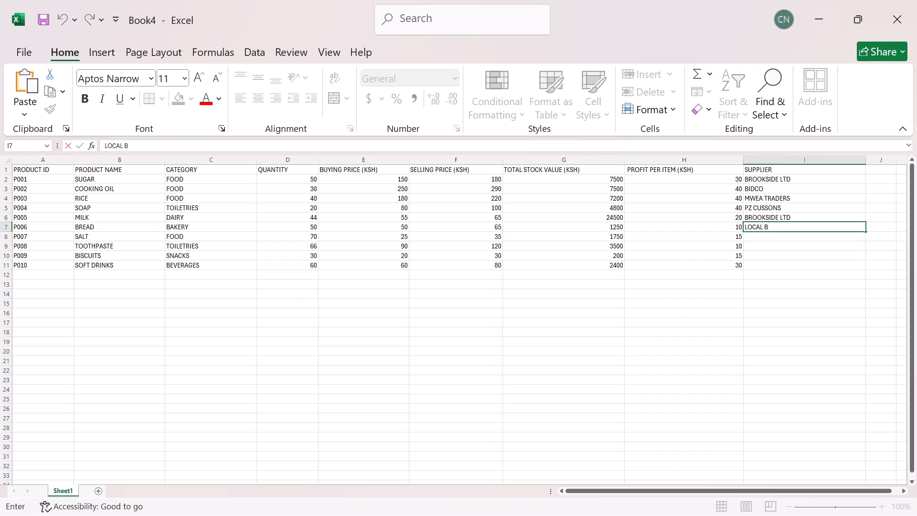
pyautogui.write('AKERS')
pyautogui.press('BackSpace')
pyautogui.press('y')
pyautogui.press('Return')
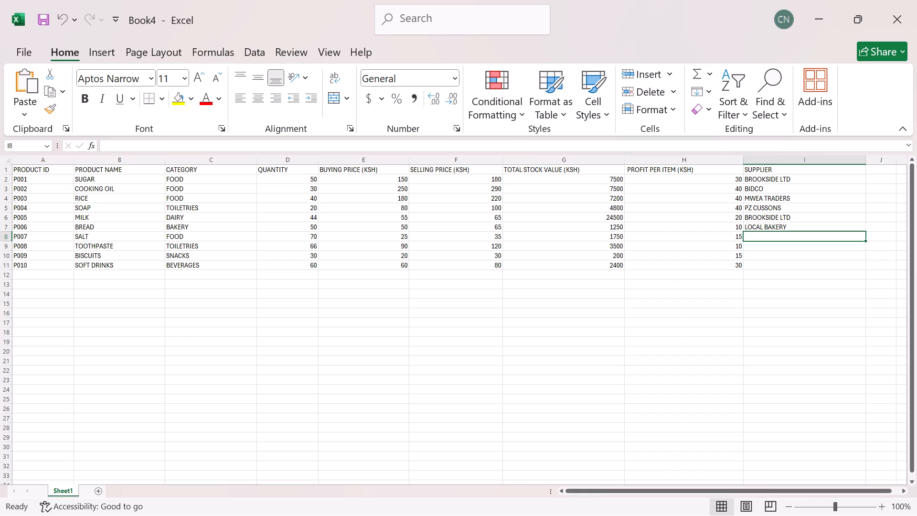
pyautogui.write('KAPA OIL')
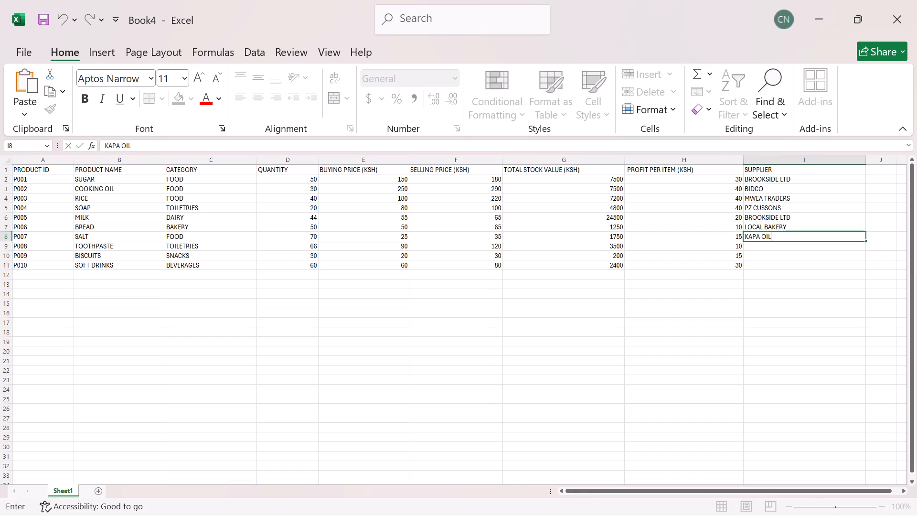
pyautogui.press('Return')
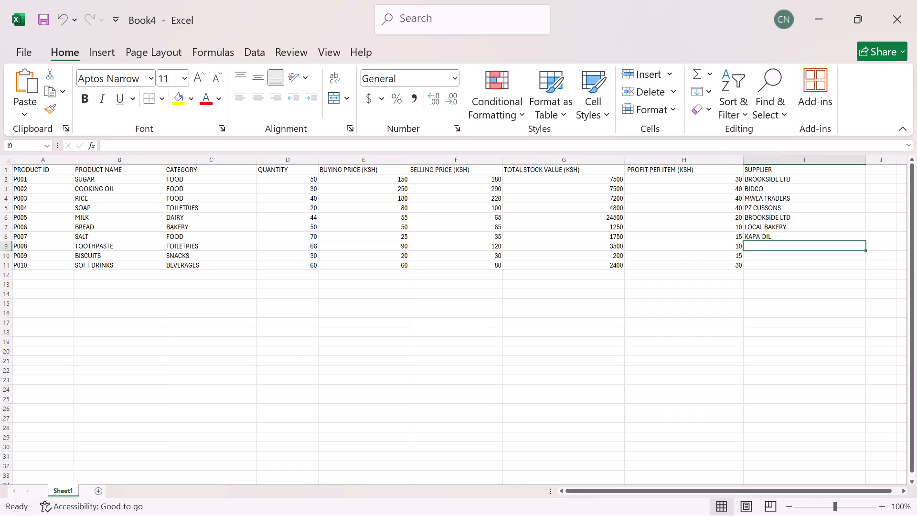
pyautogui.write('COLGATE')
pyautogui.press('Return')
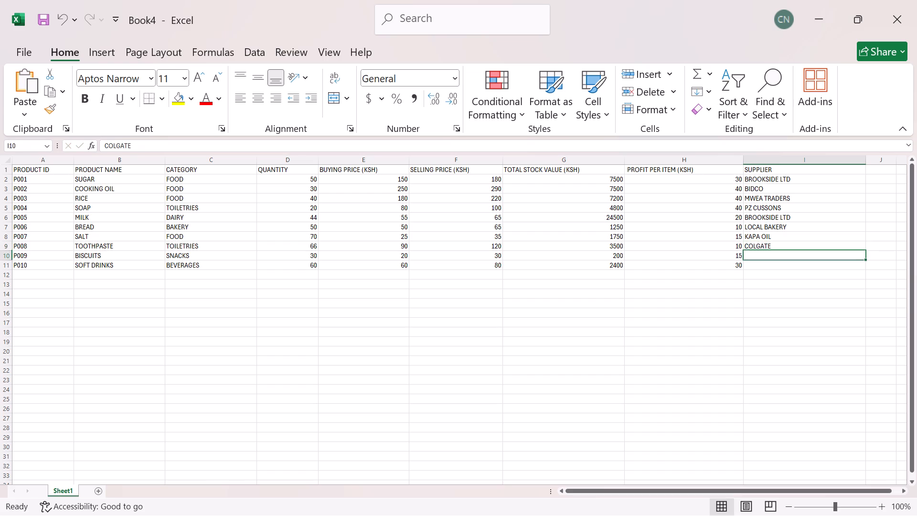
# Complete the supplier column with BRITANIA for biscuits in cell I10 and COCA-COLA for soft drinks in cell I11.
pyautogui.press('b')
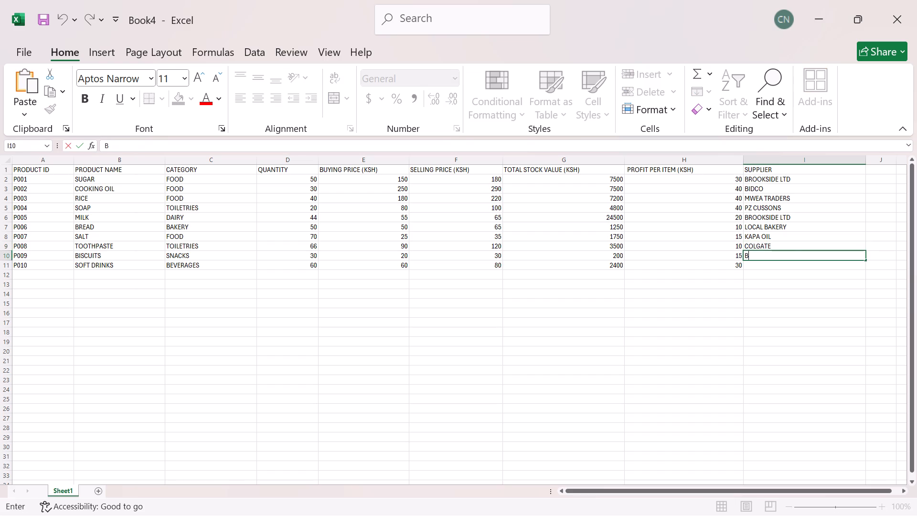
pyautogui.write('RIT')
pyautogui.write('ANIA')
pyautogui.press('Return')
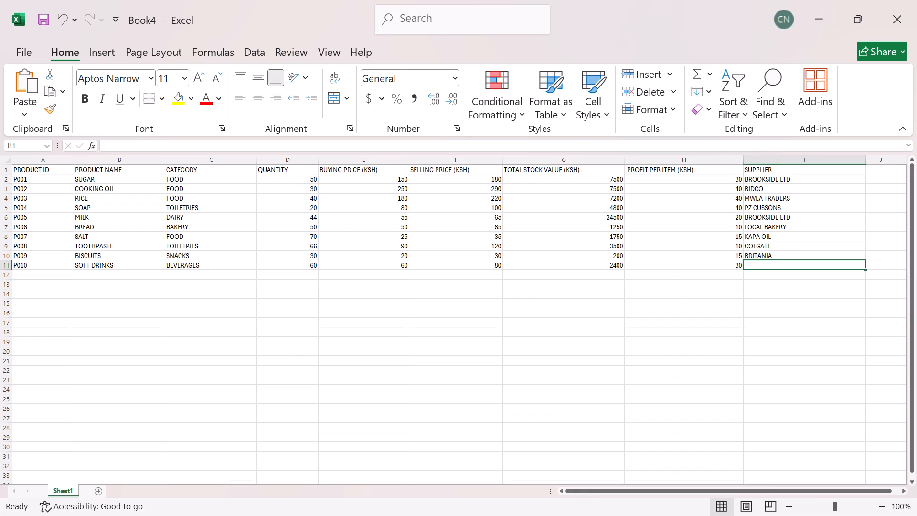
pyautogui.write('COCA')
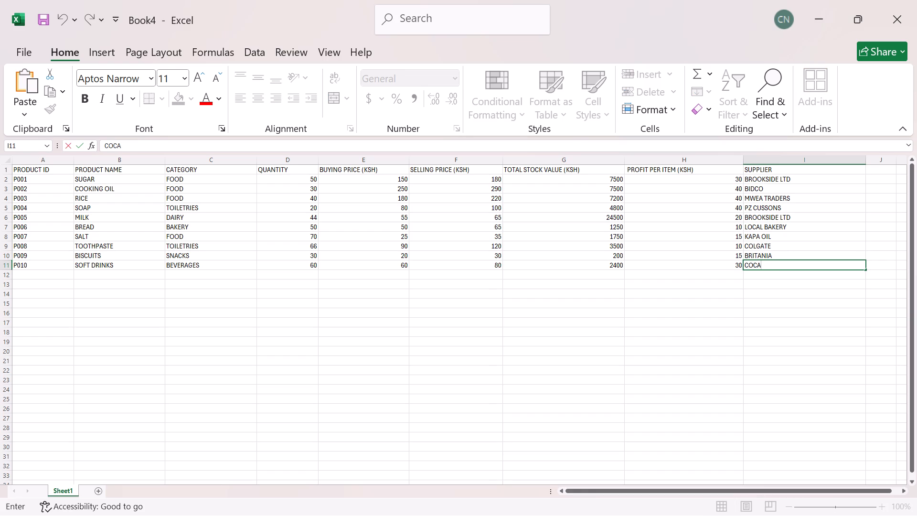
pyautogui.press('-')
pyautogui.write('COLA')
pyautogui.press('Return')
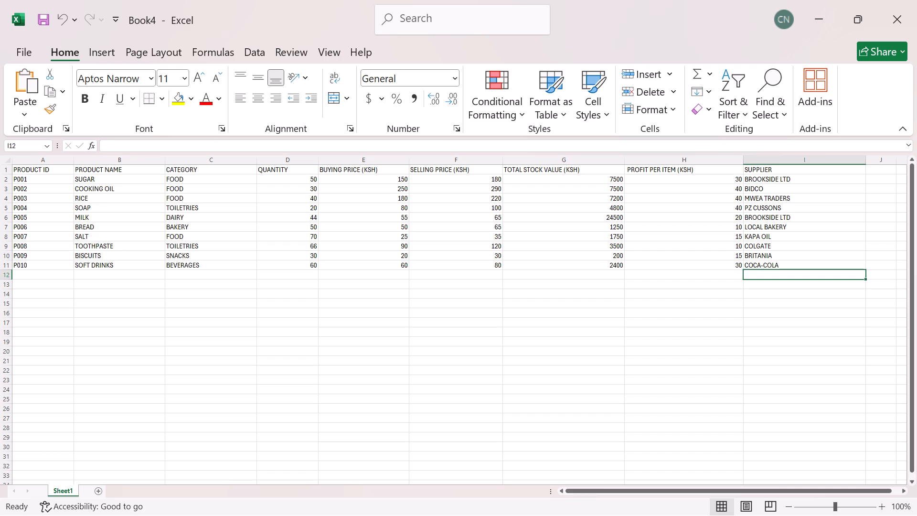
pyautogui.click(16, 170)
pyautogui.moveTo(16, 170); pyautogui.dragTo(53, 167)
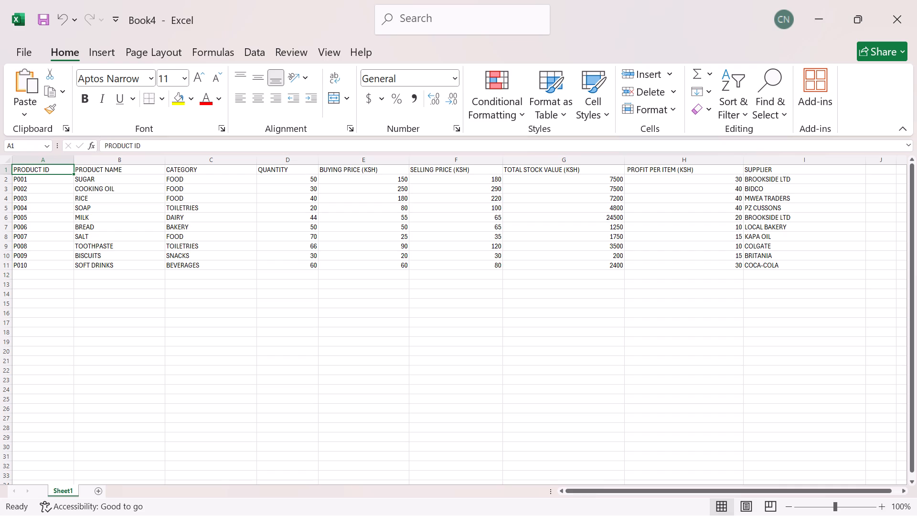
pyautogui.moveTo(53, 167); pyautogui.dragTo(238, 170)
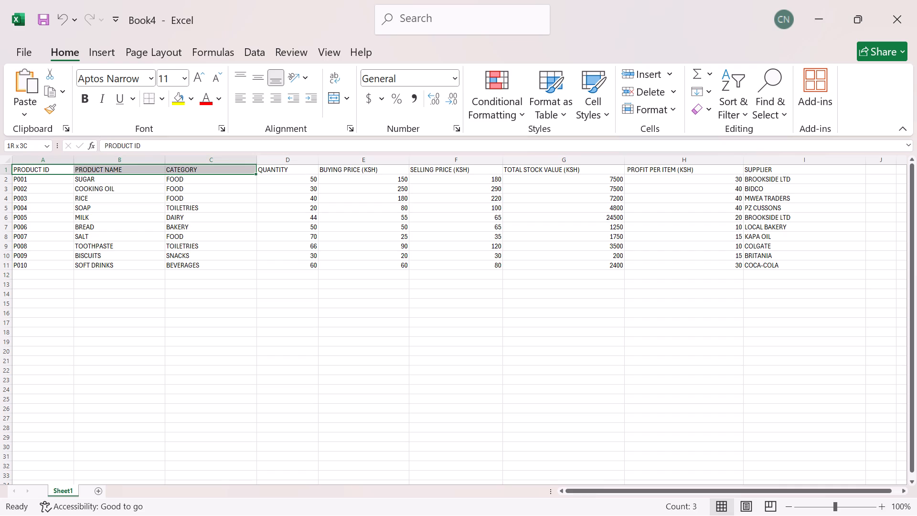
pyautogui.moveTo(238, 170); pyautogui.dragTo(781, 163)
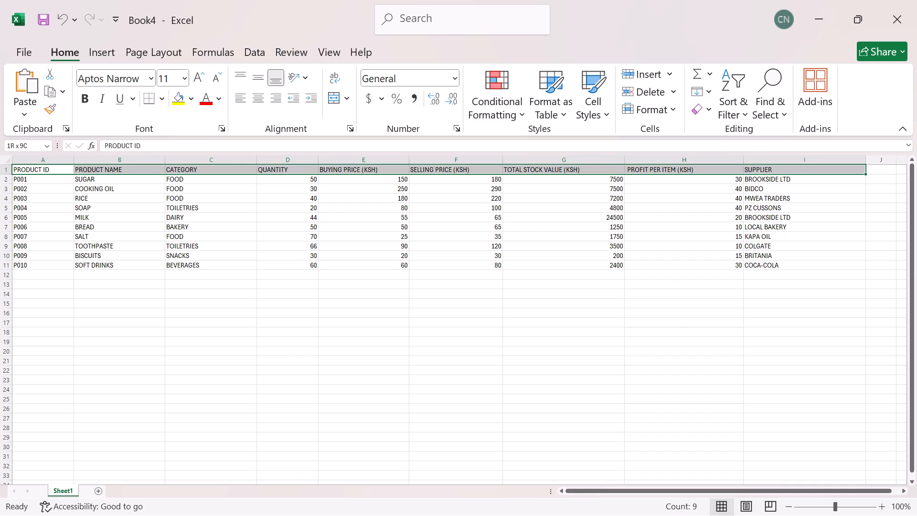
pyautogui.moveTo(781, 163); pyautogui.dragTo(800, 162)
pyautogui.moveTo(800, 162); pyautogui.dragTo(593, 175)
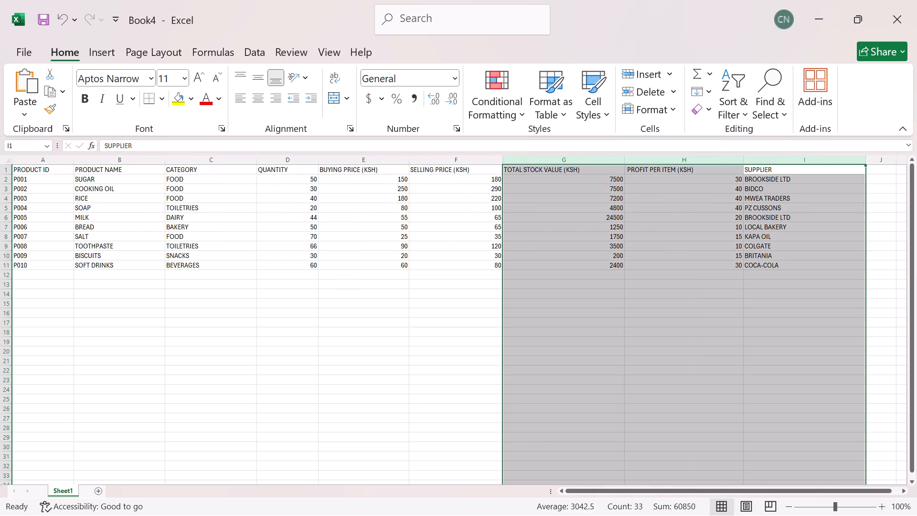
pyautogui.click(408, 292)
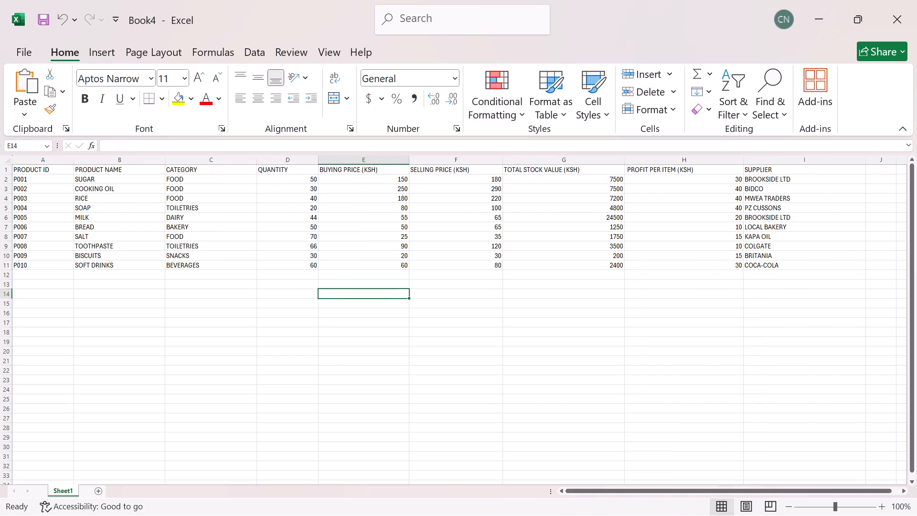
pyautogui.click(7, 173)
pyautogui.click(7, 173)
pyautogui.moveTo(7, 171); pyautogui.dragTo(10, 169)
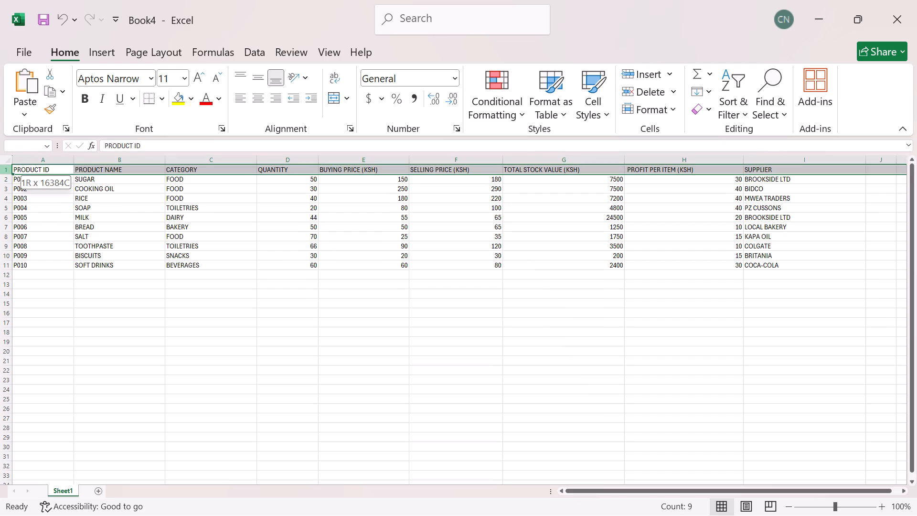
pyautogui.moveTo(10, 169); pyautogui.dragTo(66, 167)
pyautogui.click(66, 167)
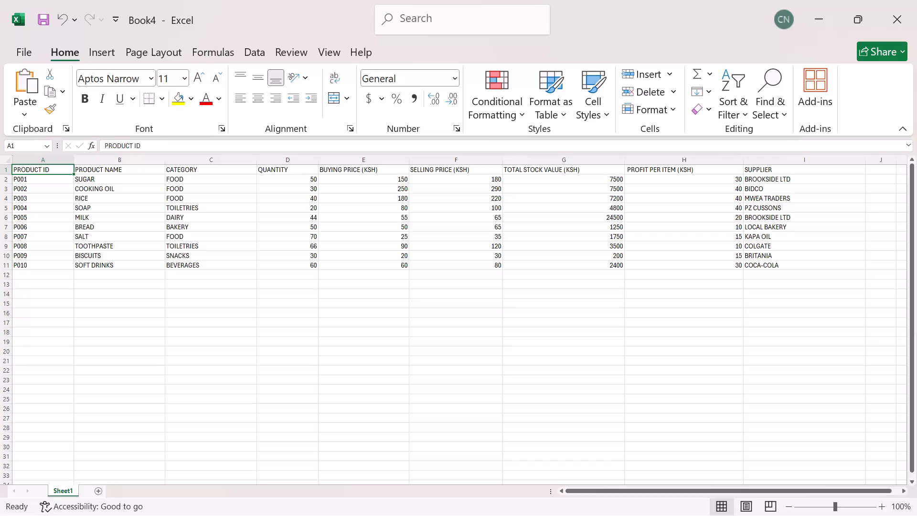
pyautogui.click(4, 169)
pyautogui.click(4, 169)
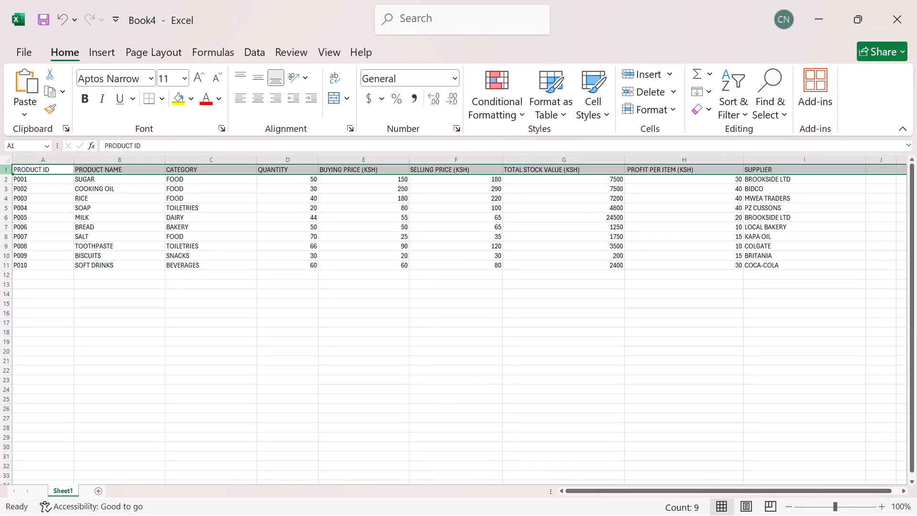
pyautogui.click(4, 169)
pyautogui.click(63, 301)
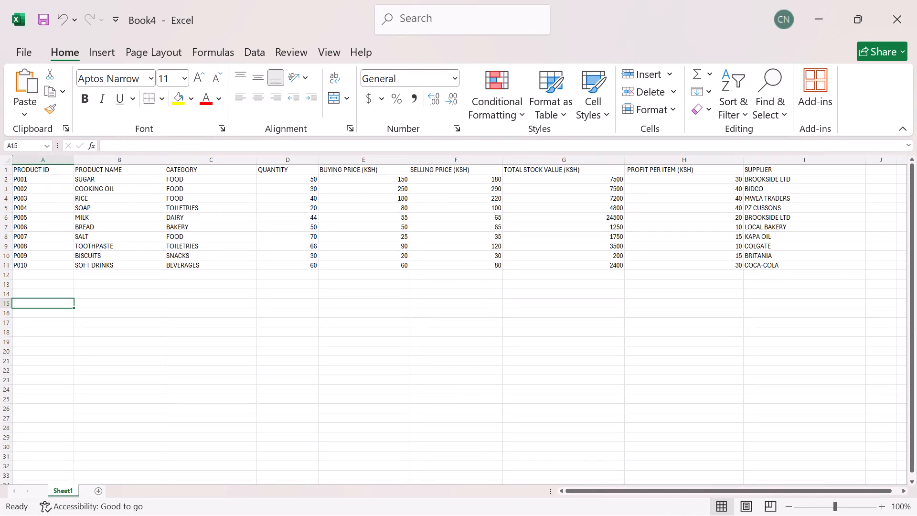
# Make the whole header row 1, from PRODUCT ID to SUPPLIER, bold.
pyautogui.moveTo(16, 173); pyautogui.dragTo(17, 171)
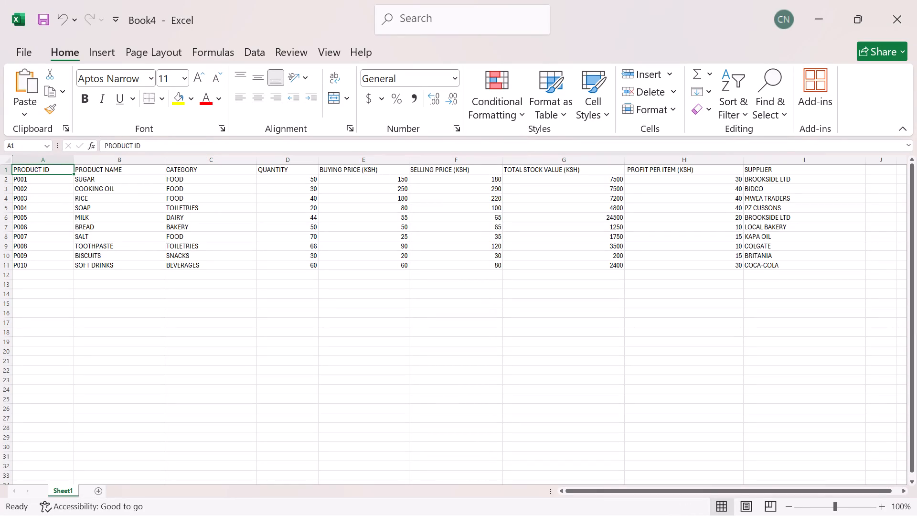
pyautogui.moveTo(17, 171); pyautogui.dragTo(7, 166)
pyautogui.click(6, 166)
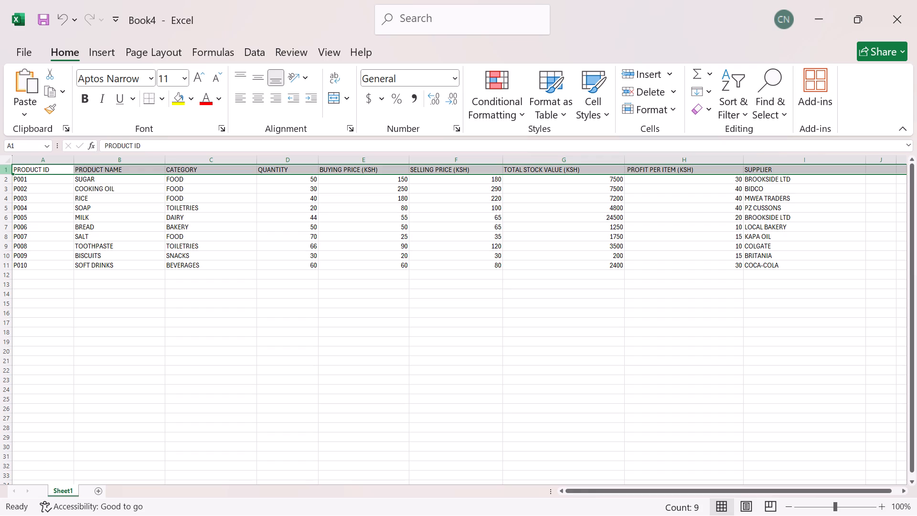
pyautogui.click(6, 166)
pyautogui.click(80, 102)
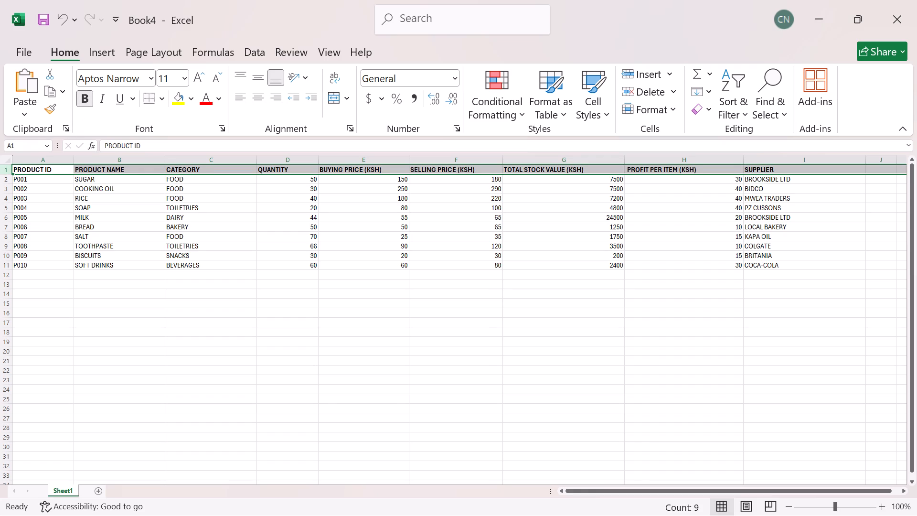
pyautogui.click(144, 338)
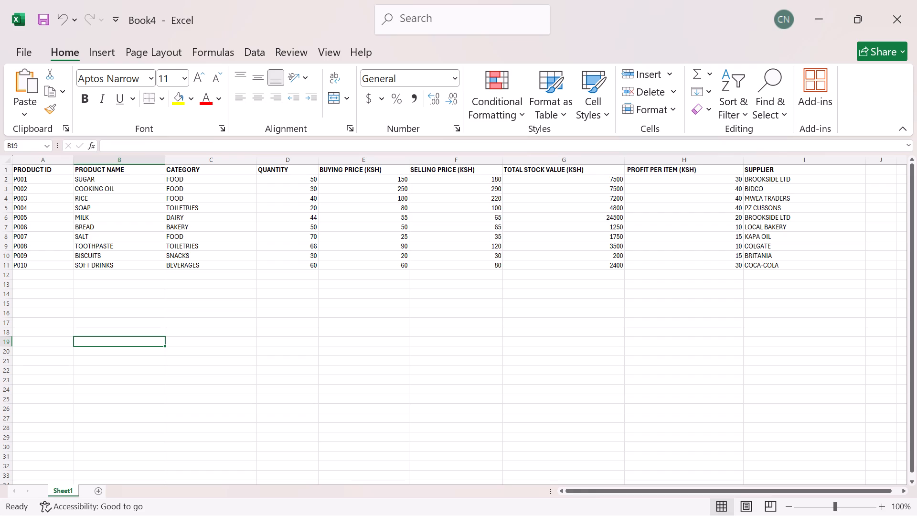
# Make the product IDs P001 to P010 in column A bold, matching the PRODUCT ID header.
pyautogui.click(16, 177)
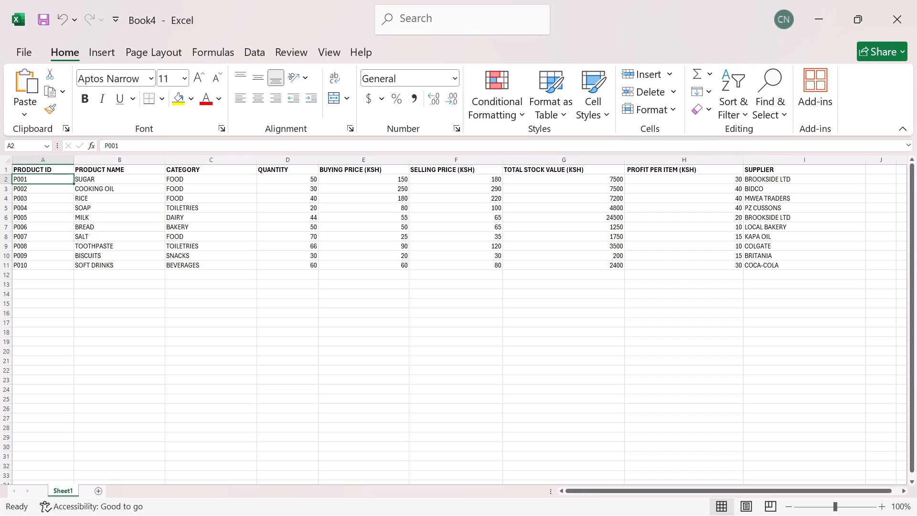
pyautogui.moveTo(16, 177); pyautogui.dragTo(31, 226)
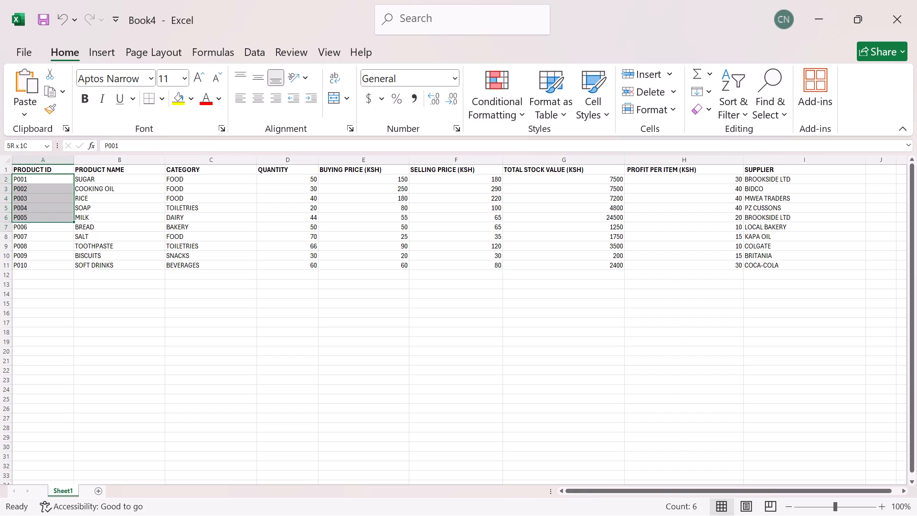
pyautogui.moveTo(31, 226); pyautogui.dragTo(39, 174)
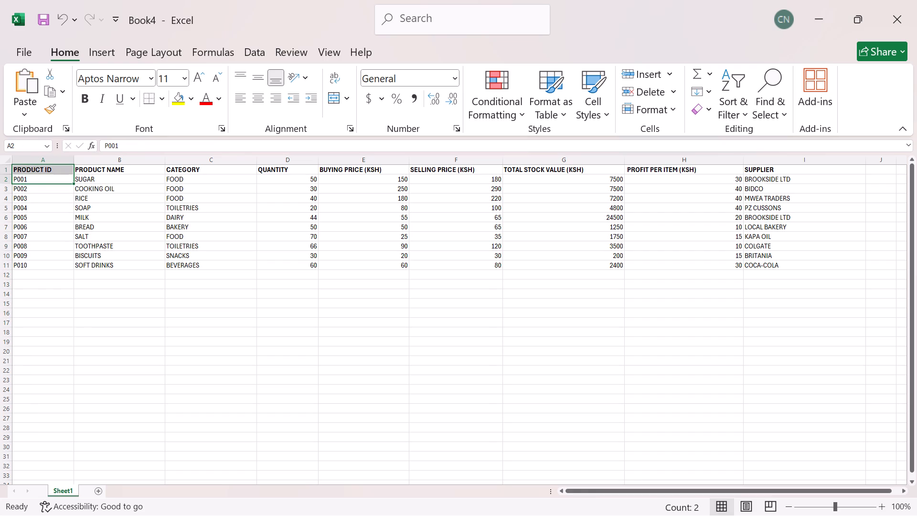
pyautogui.moveTo(39, 174); pyautogui.dragTo(39, 257)
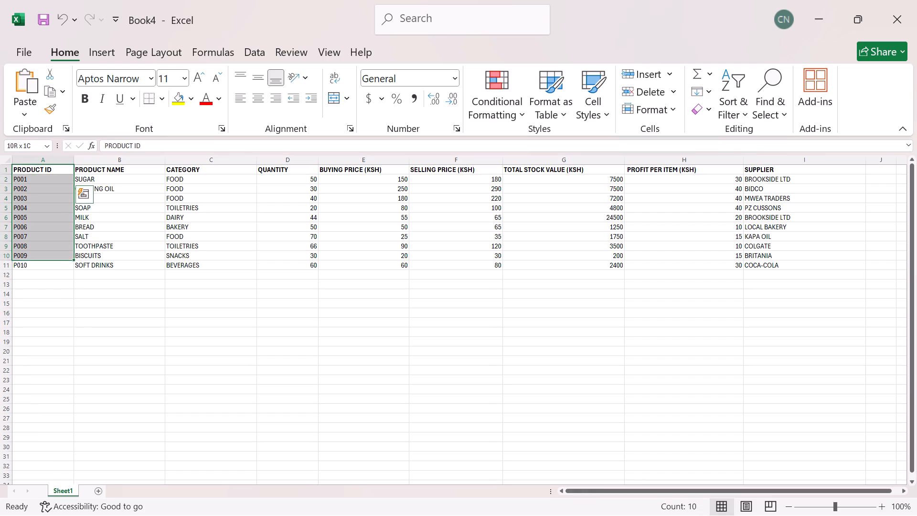
pyautogui.moveTo(39, 257); pyautogui.dragTo(39, 261)
pyautogui.click(87, 95)
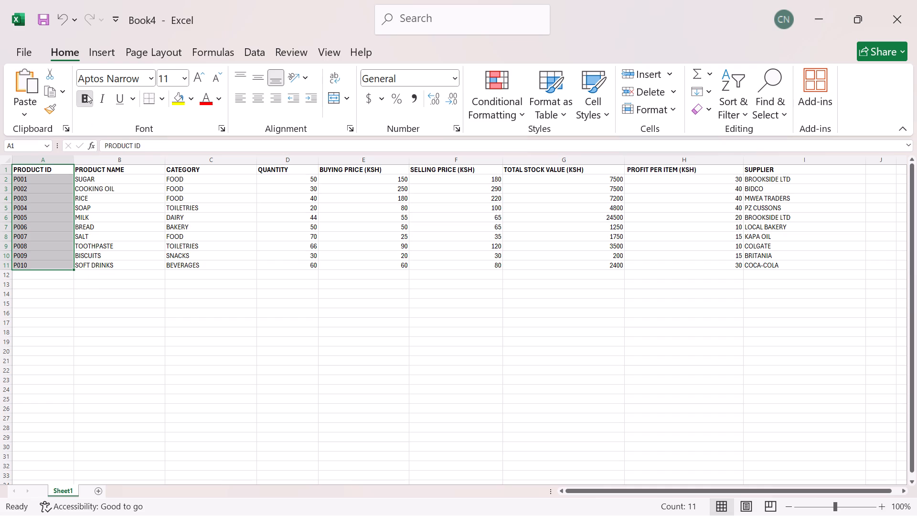
pyautogui.click(87, 95)
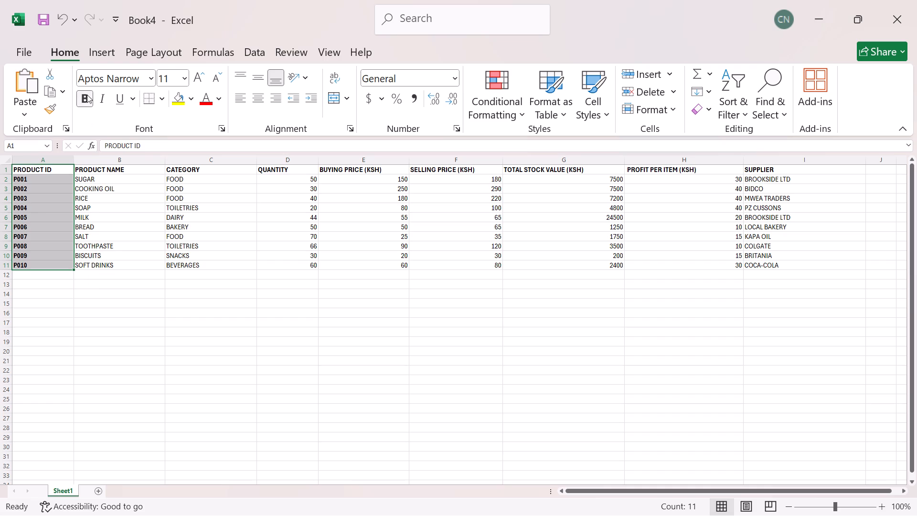
pyautogui.click(54, 173)
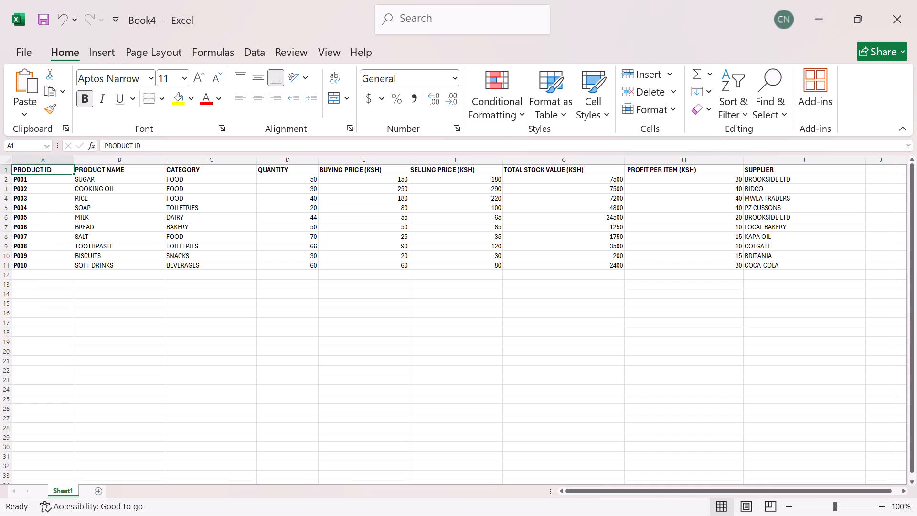
pyautogui.click(42, 292)
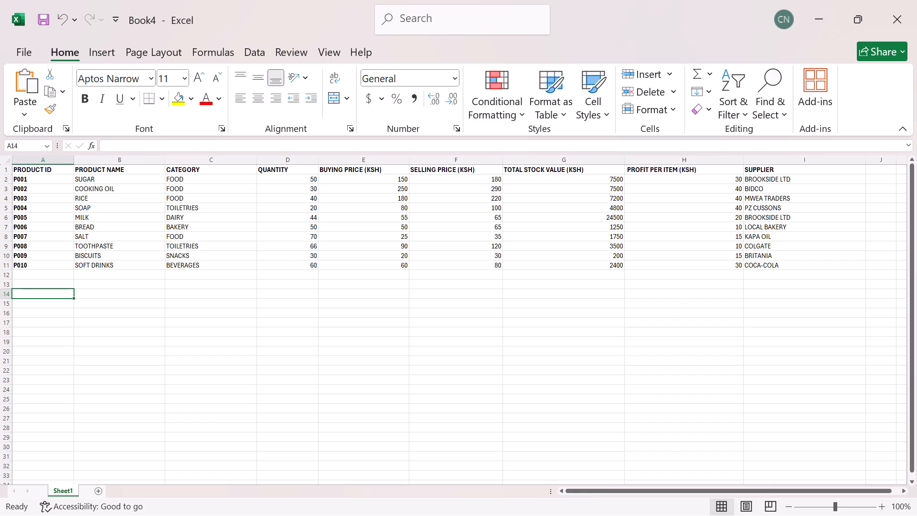
# Minimize the Book4 product inventory workbook window.
pyautogui.click(814, 16)
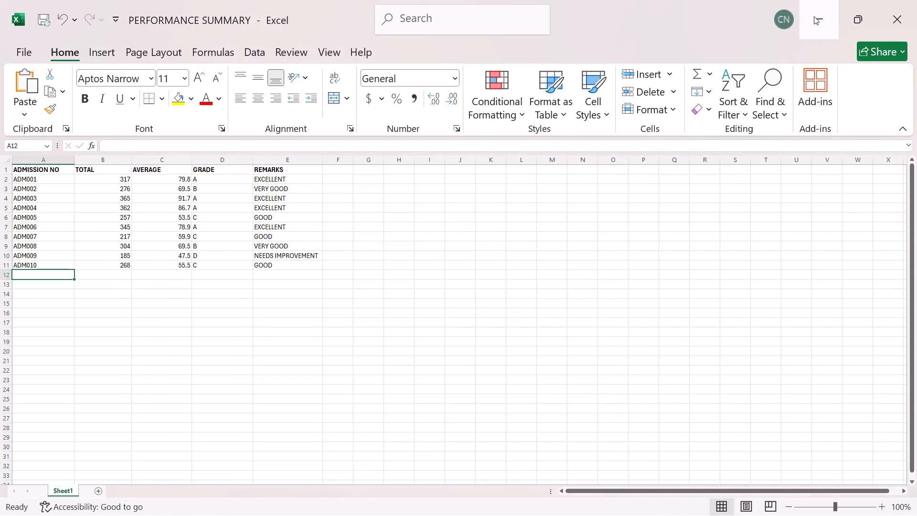
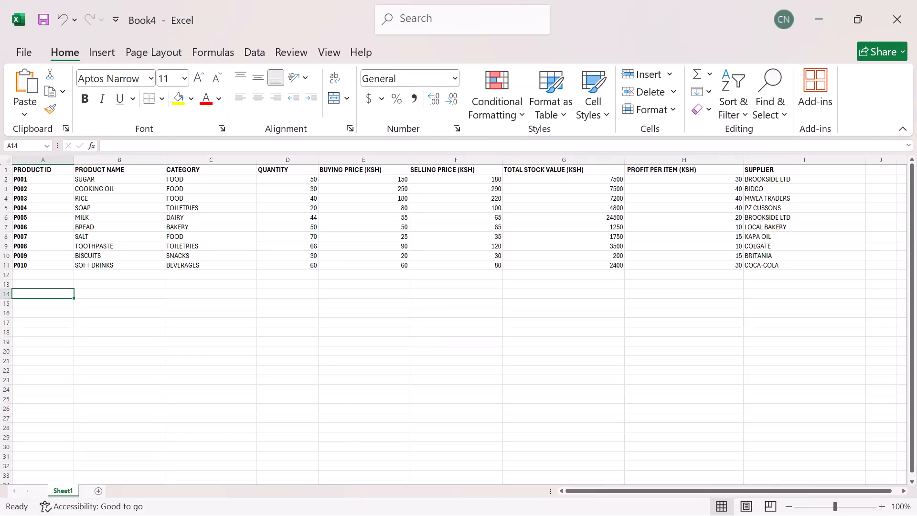
# Save the inventory workbook in this PC's Documents folder as an Excel Workbook named PRODUCT RECORDS.
pyautogui.click(20, 55)
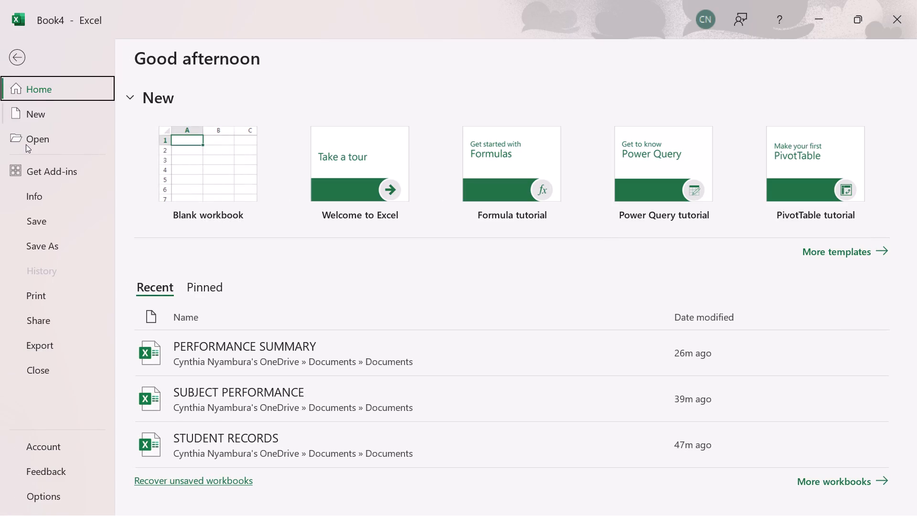
pyautogui.click(50, 241)
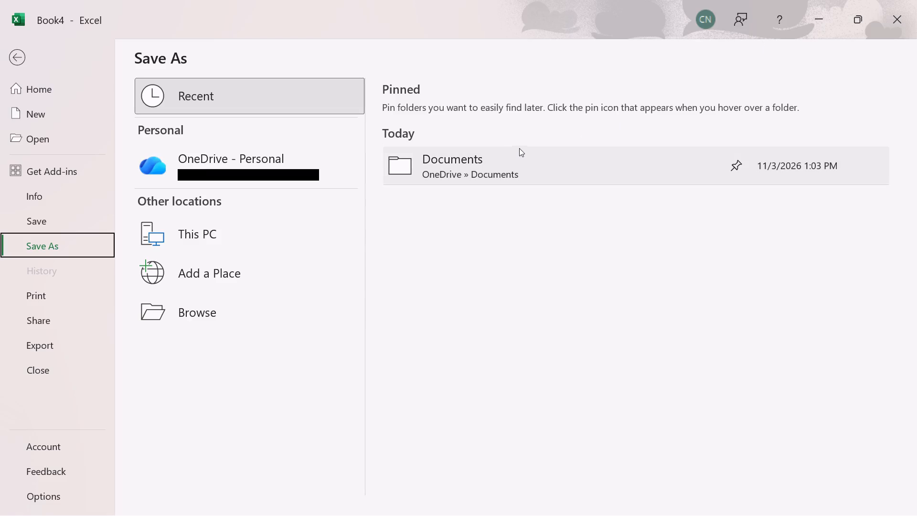
pyautogui.click(239, 248)
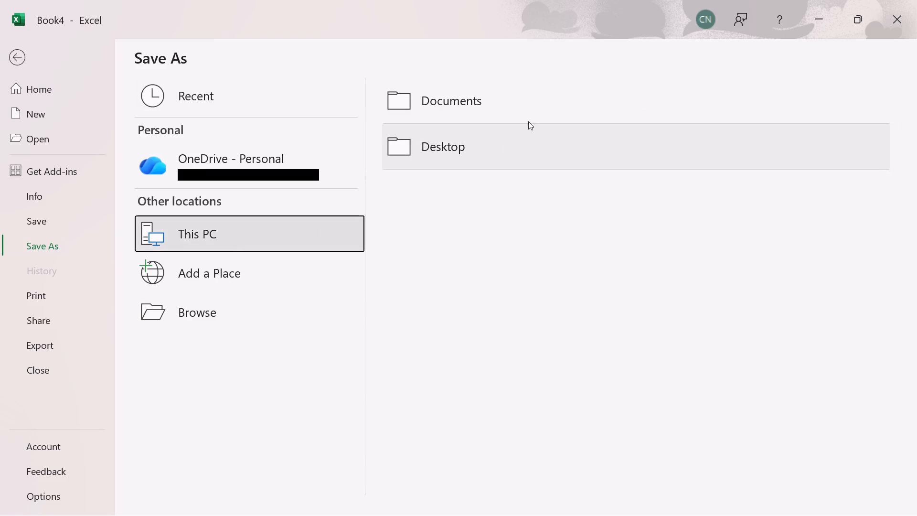
pyautogui.click(531, 115)
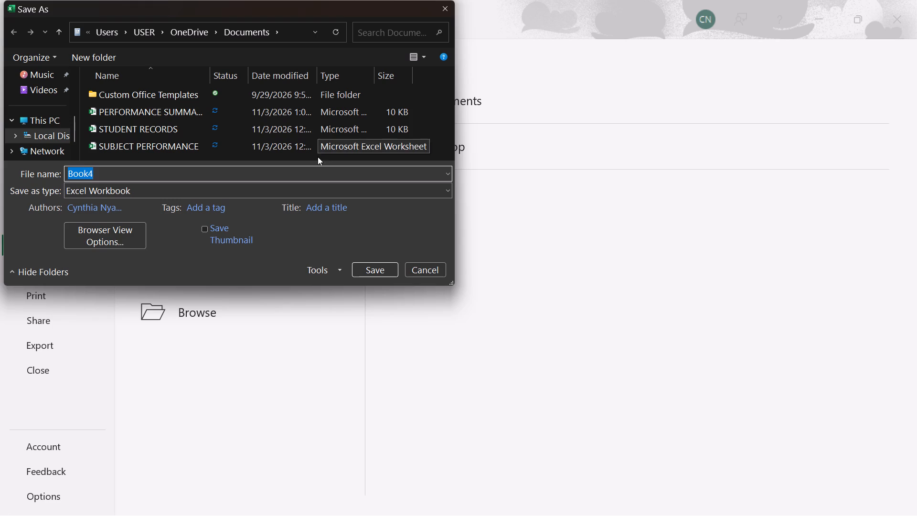
pyautogui.click(313, 167)
pyautogui.press('BackSpace')
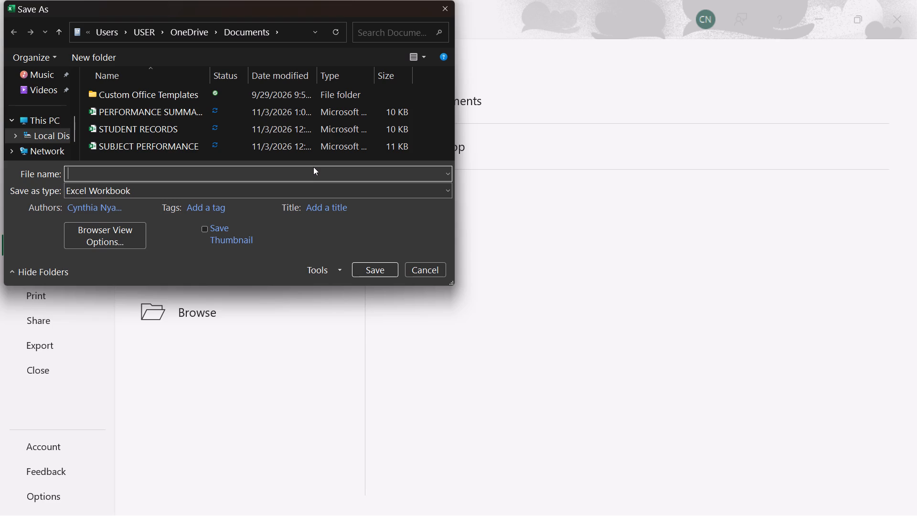
pyautogui.write('PROD')
pyautogui.write('UCT RECORDS')
pyautogui.press('Return')
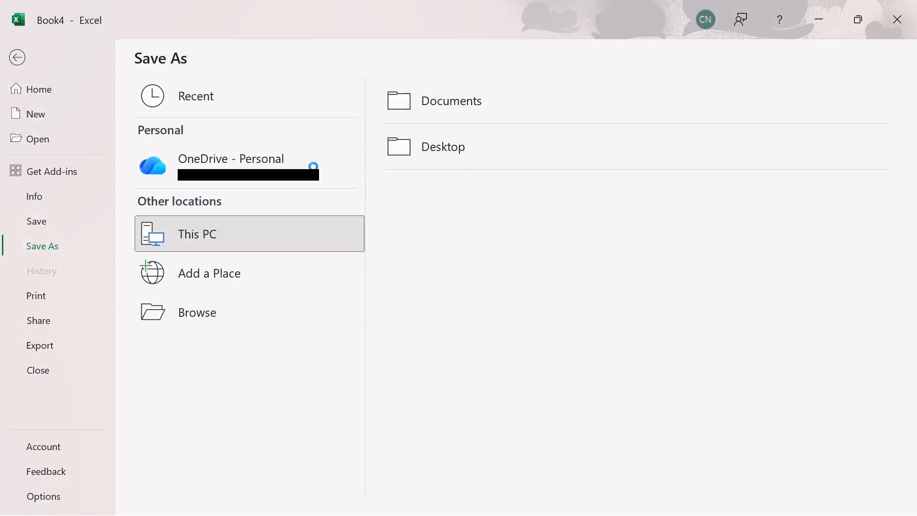